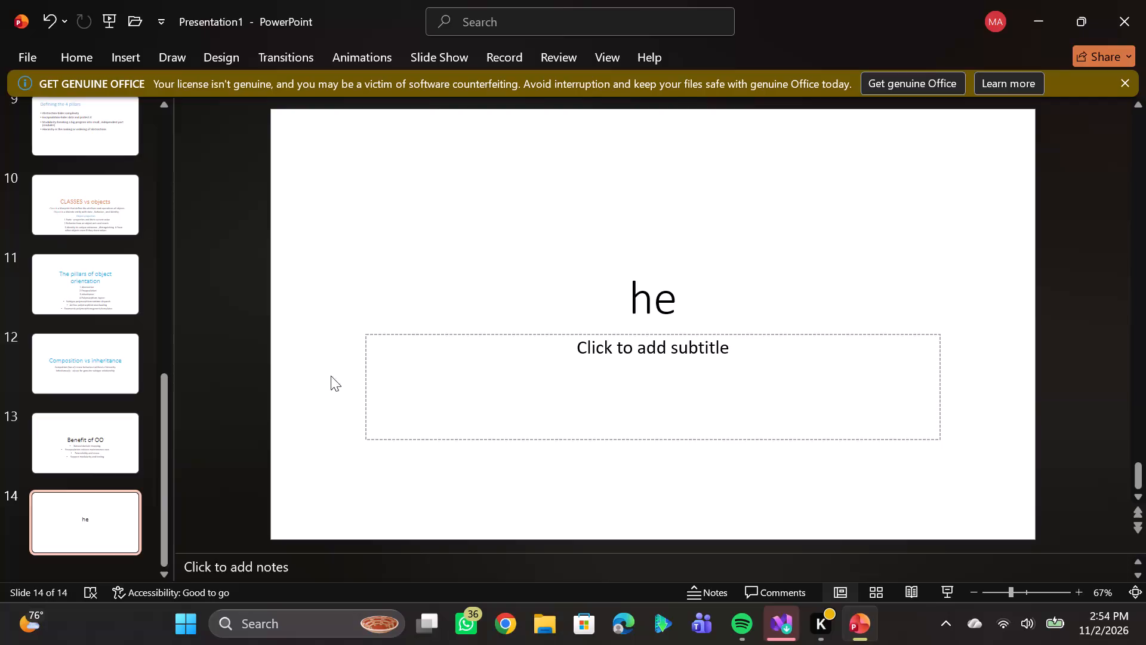
Replace the title text on slide 14 with "Heuristics &Anti-patterns".
click(399, 357)
click(618, 274)
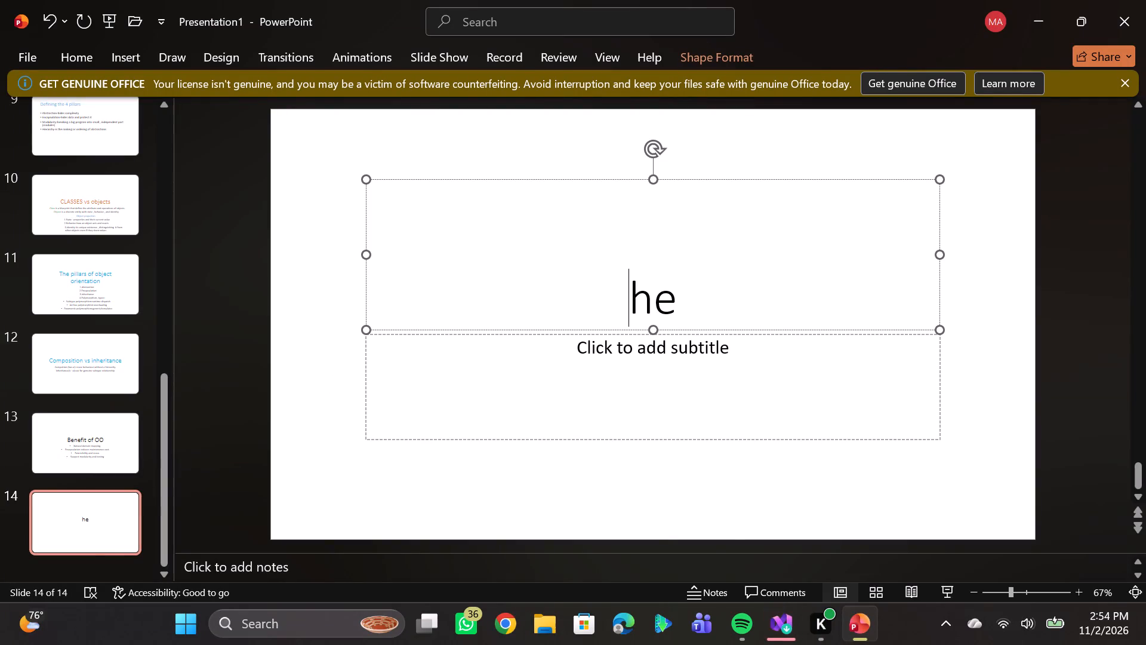
click(669, 285)
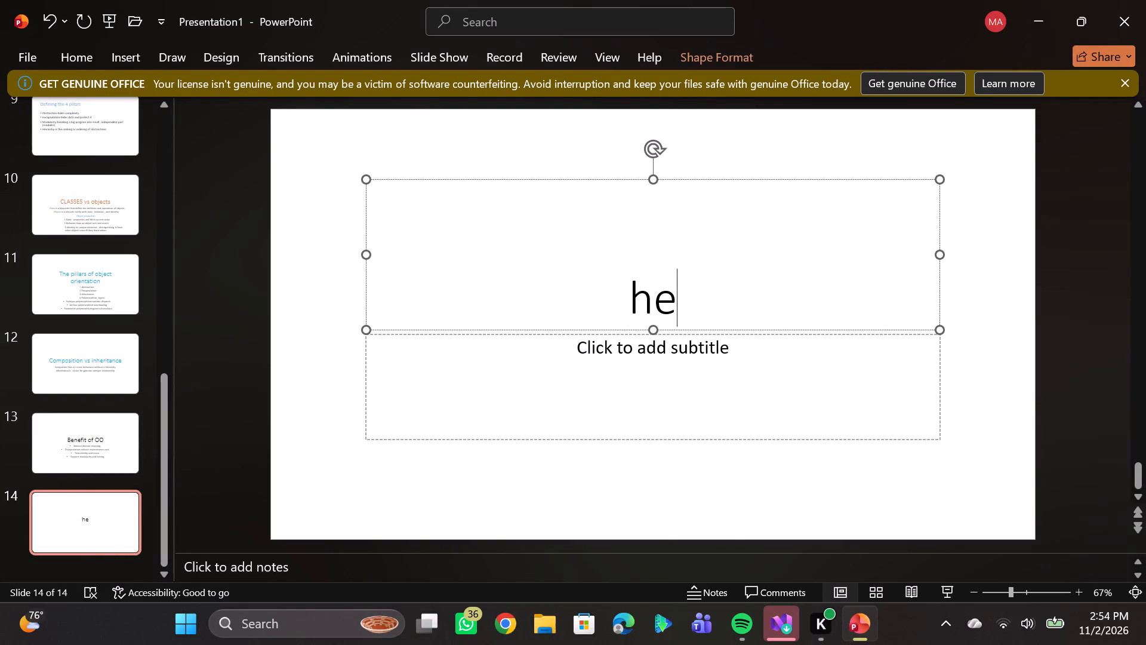
key(BackSpace)
key(BackSpace)
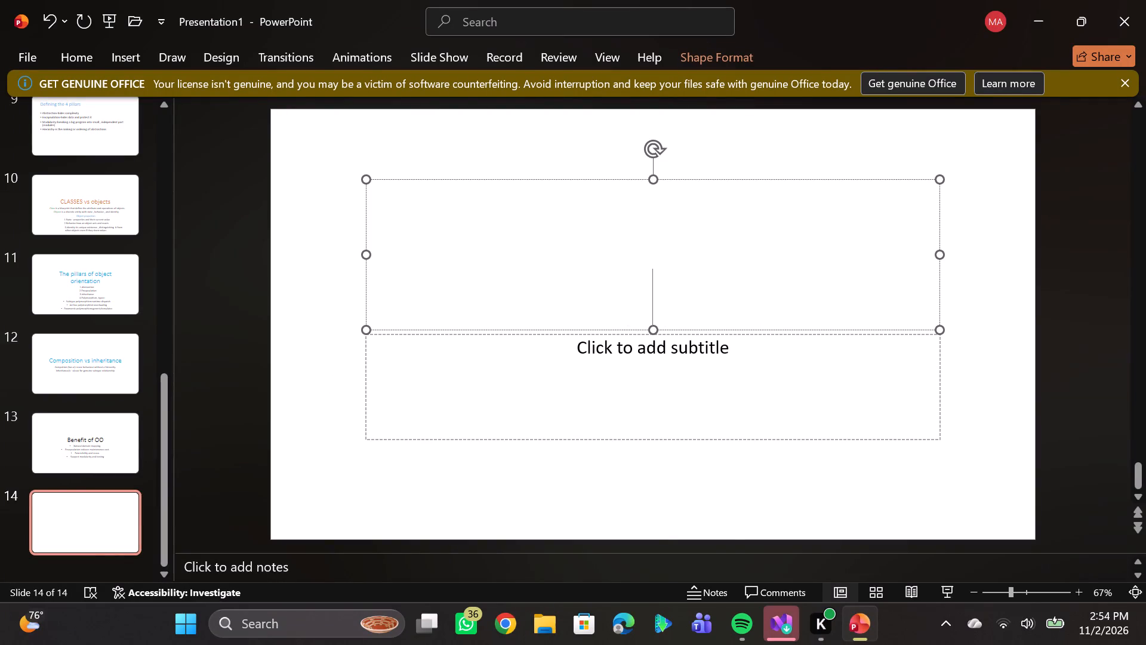
text(HE)
key(BackSpace)
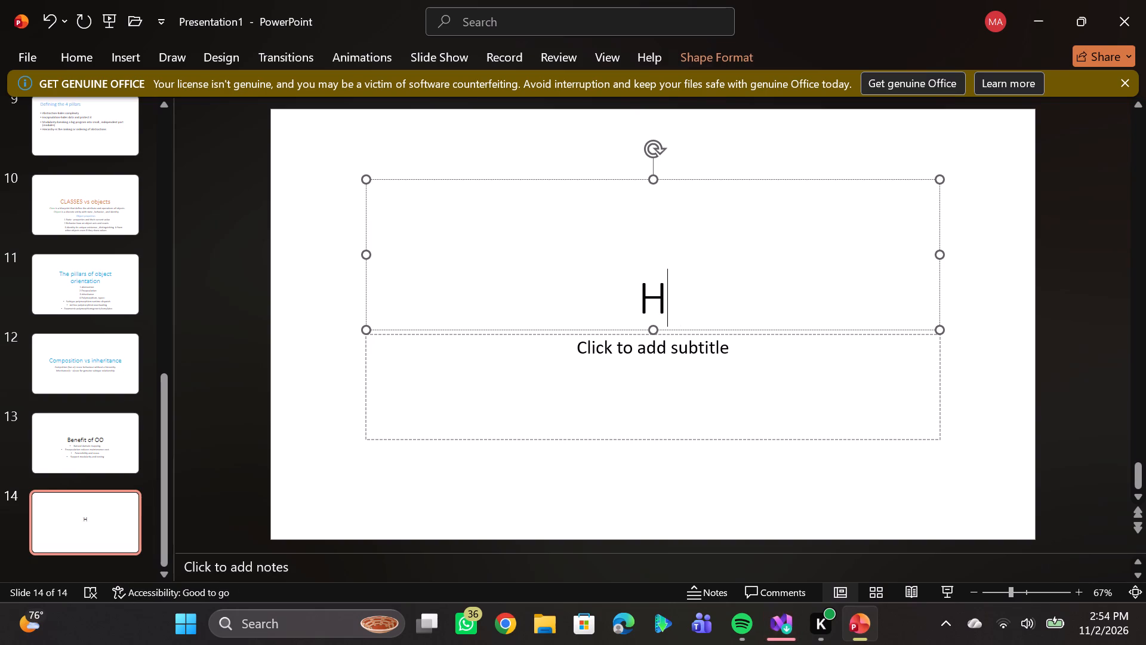
key(e)
text(uri)
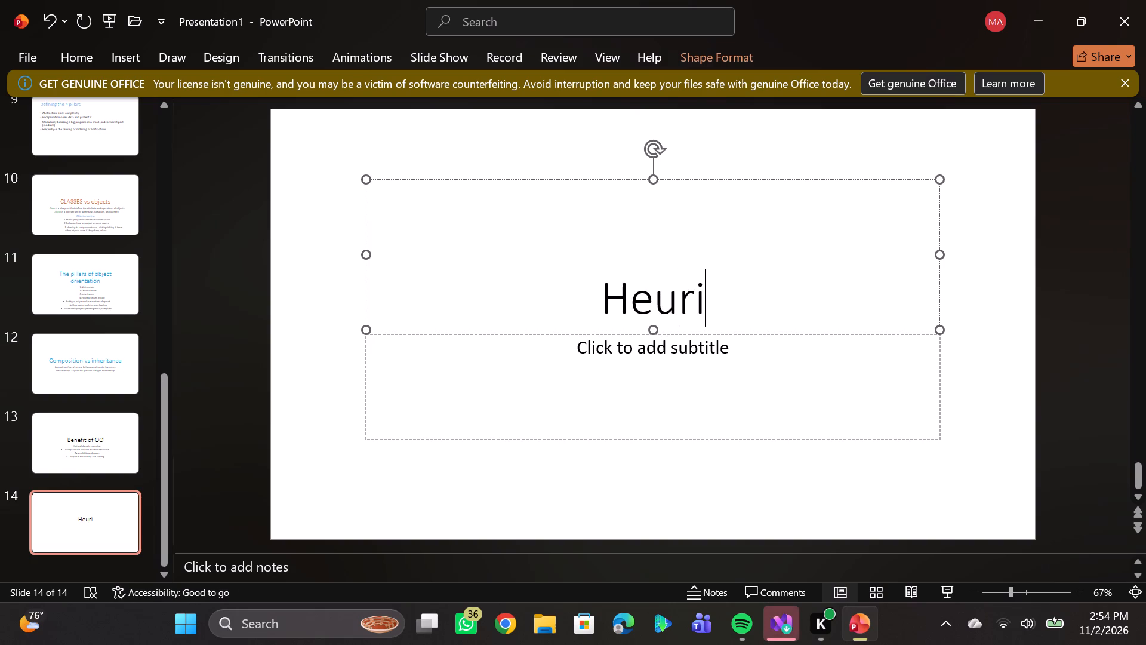
text(stics)
key(space)
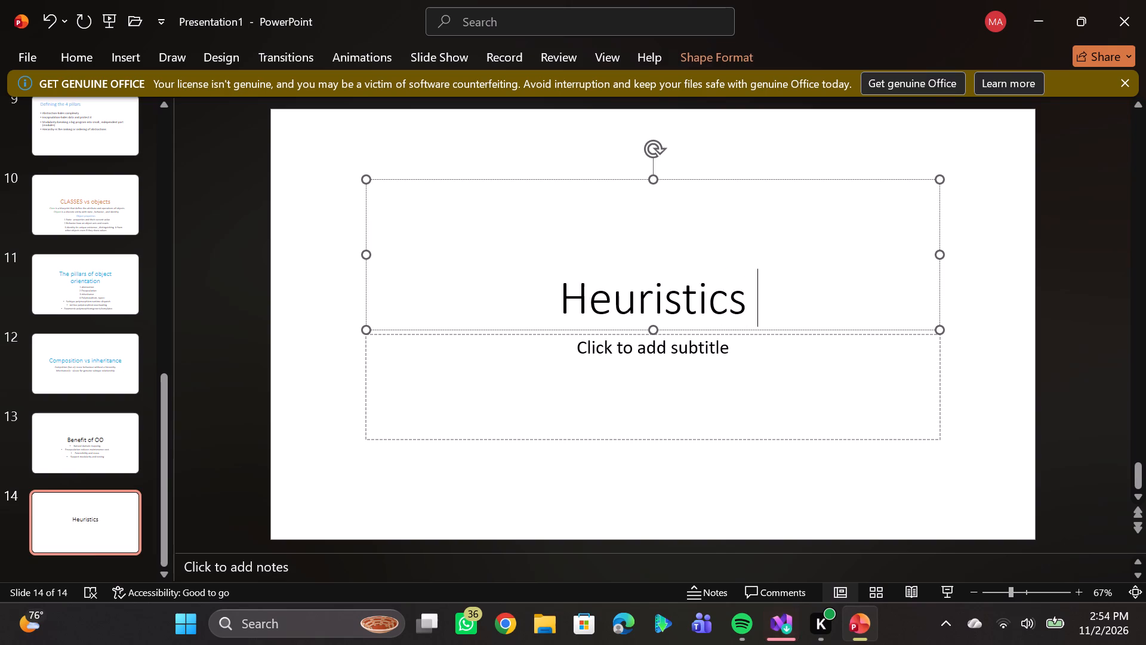
key(shift+ampersand)
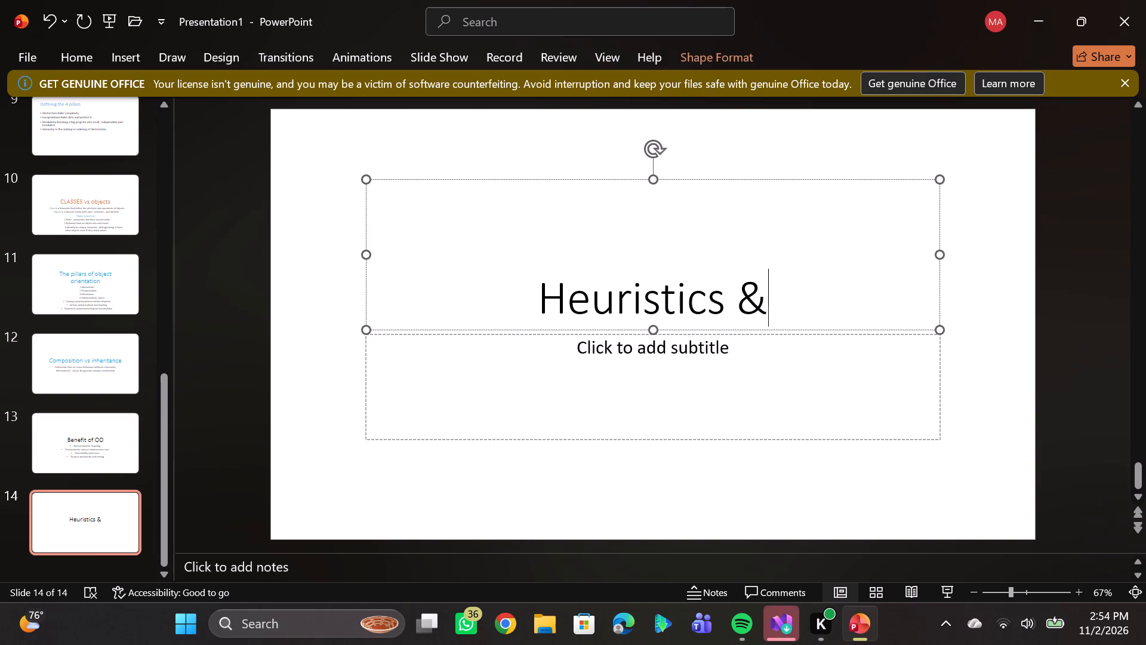
text(nti)
key(minus)
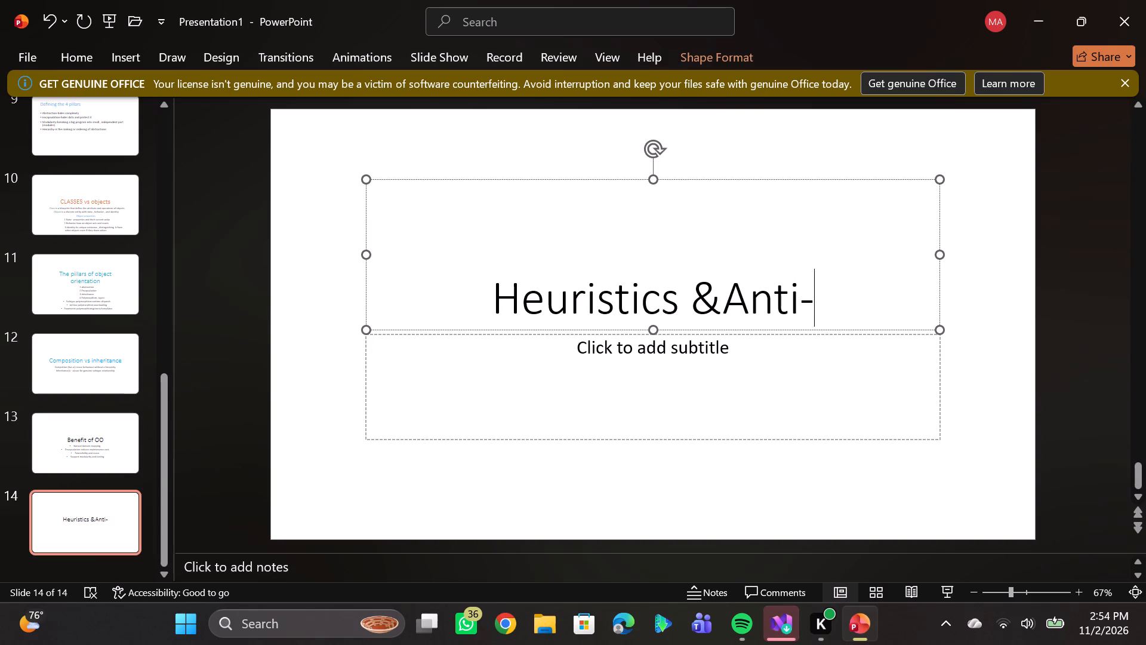
text(patterns)
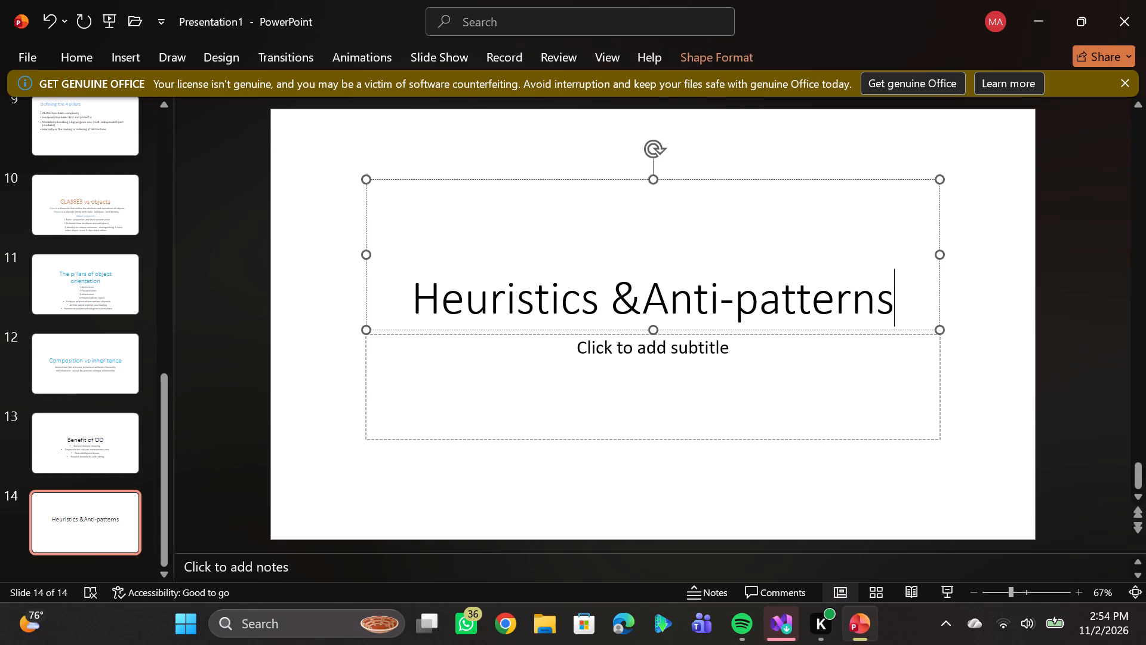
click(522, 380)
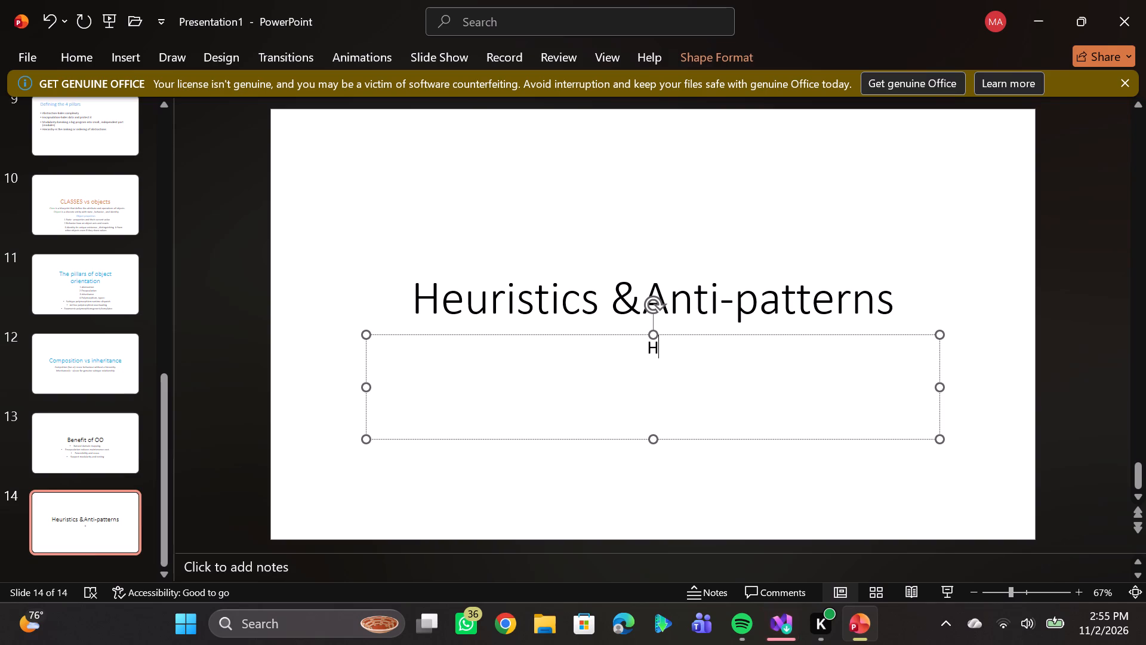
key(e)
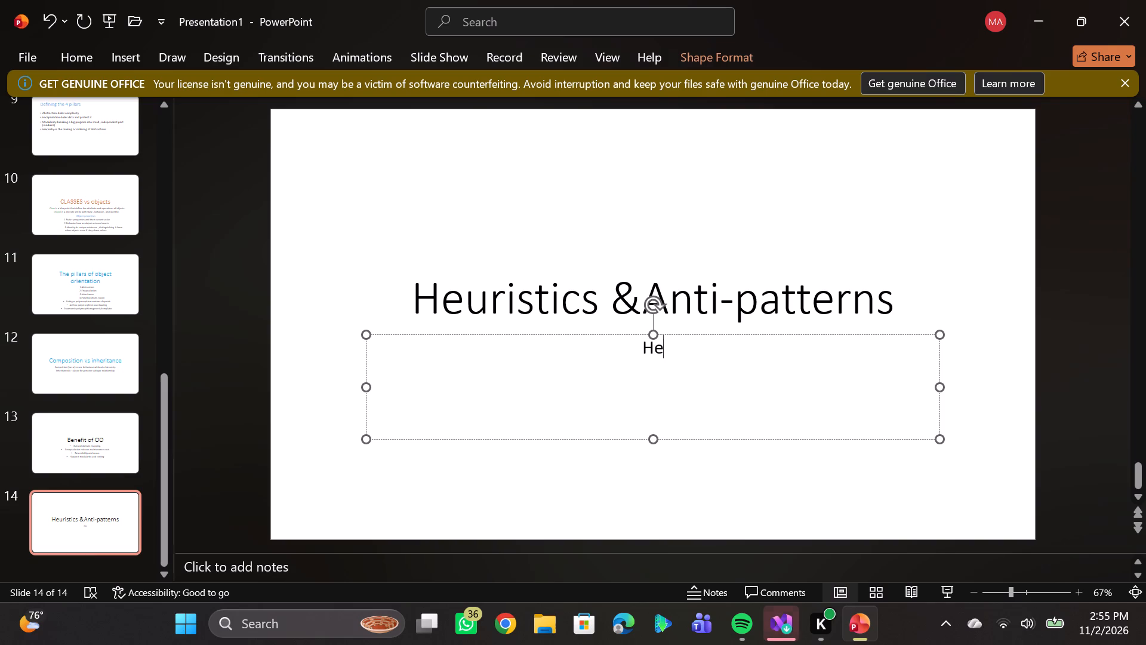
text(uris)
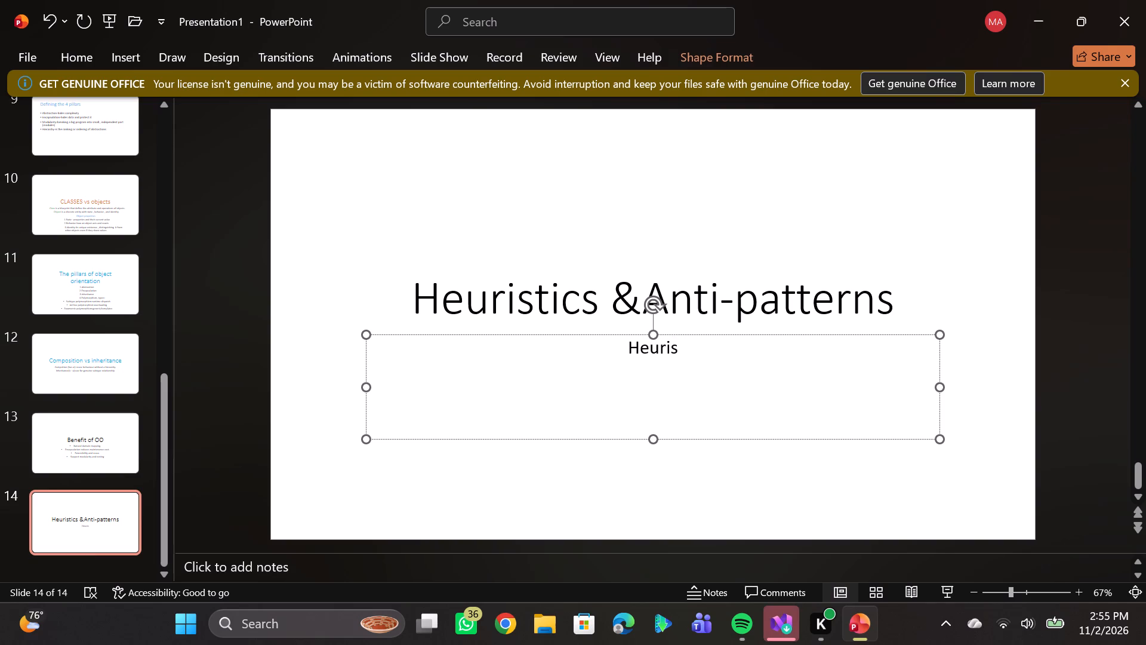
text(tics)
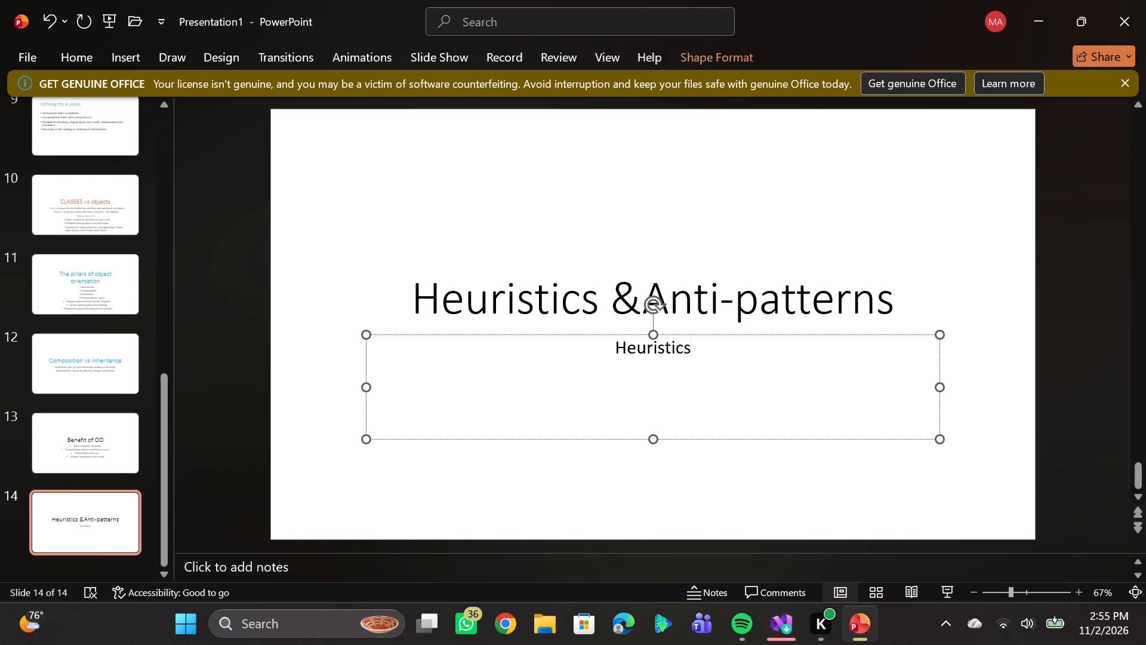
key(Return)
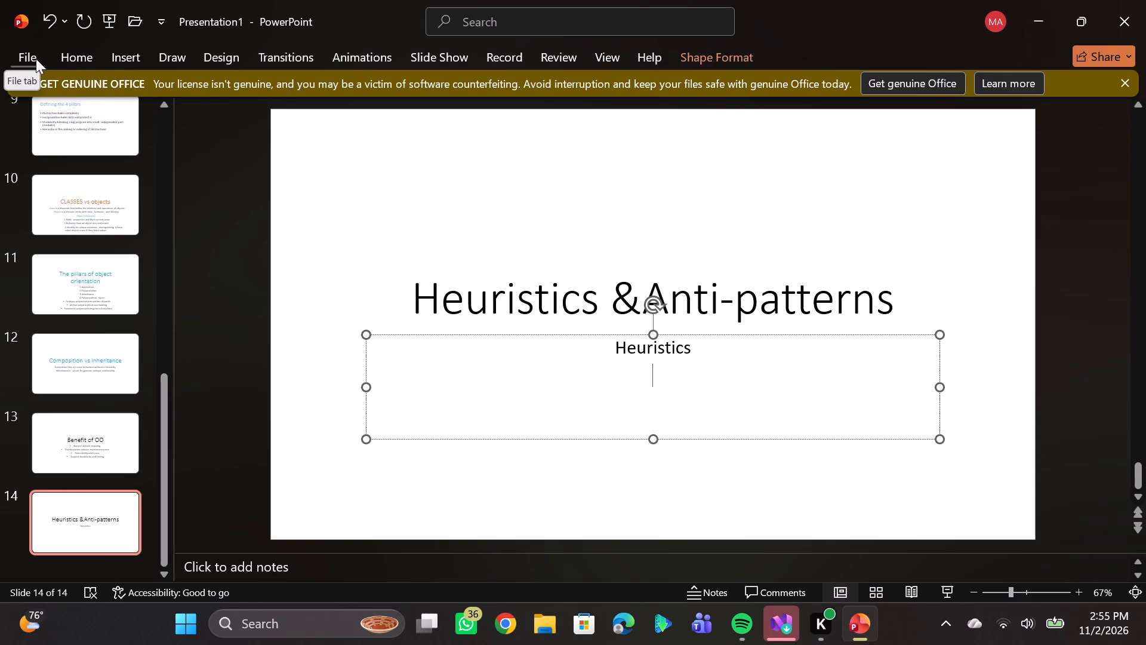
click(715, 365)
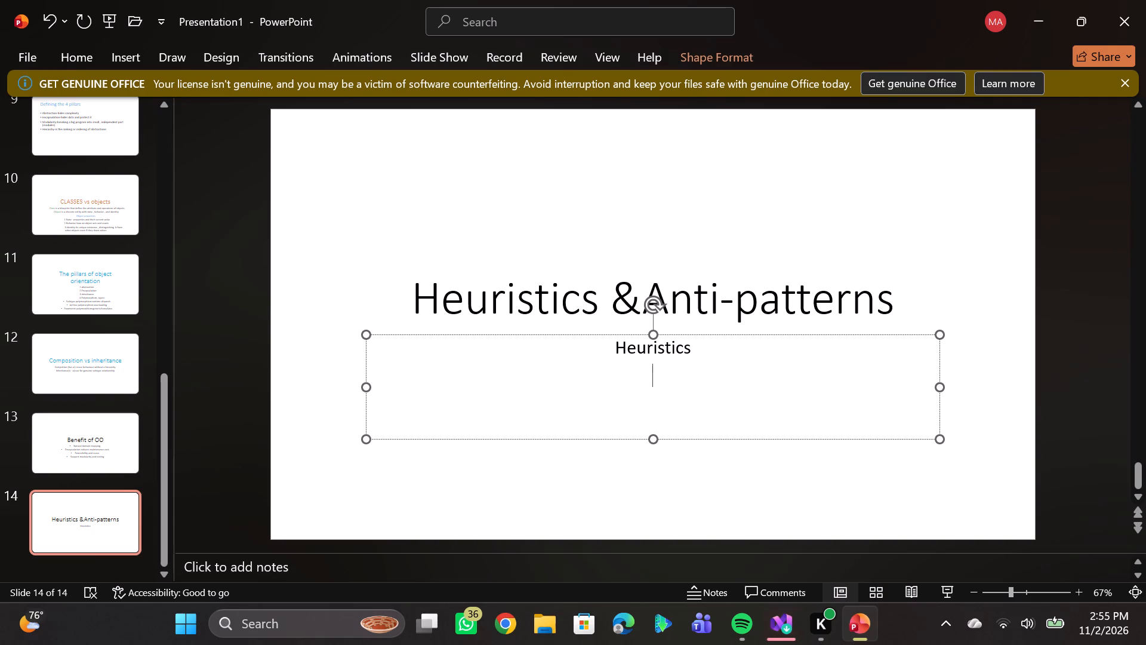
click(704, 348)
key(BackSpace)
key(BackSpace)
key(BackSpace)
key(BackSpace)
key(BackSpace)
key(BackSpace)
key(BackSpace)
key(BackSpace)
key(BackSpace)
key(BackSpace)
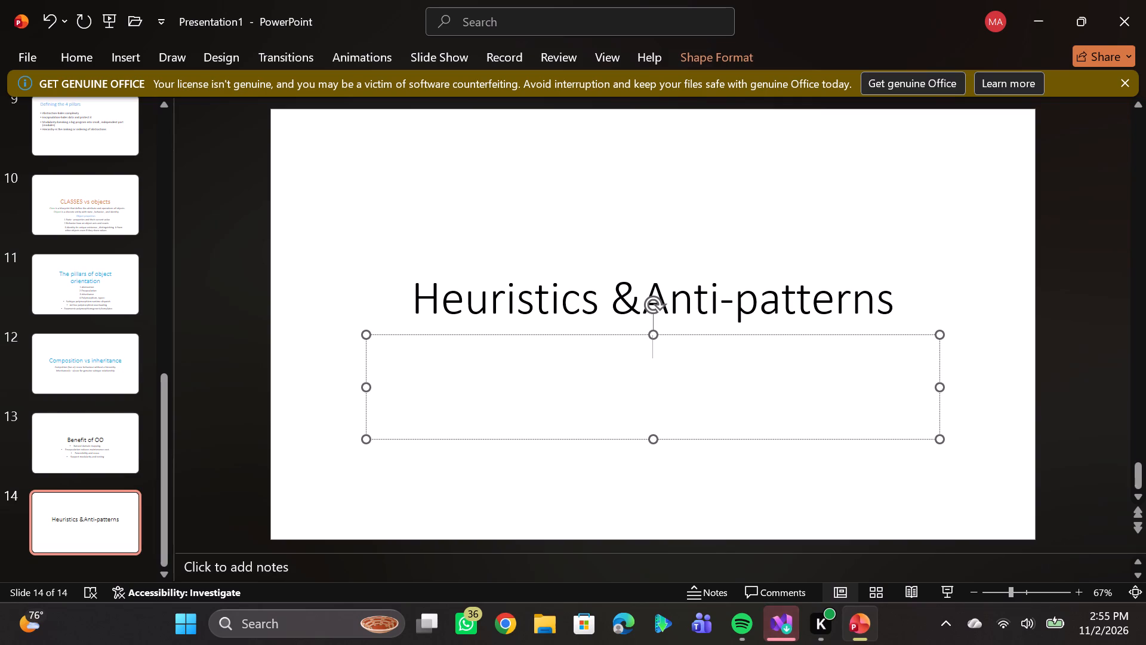
Enter "Heuristics –keep interface small and stable" as the first subtitle line on slide 14 and start a new line.
text(he)
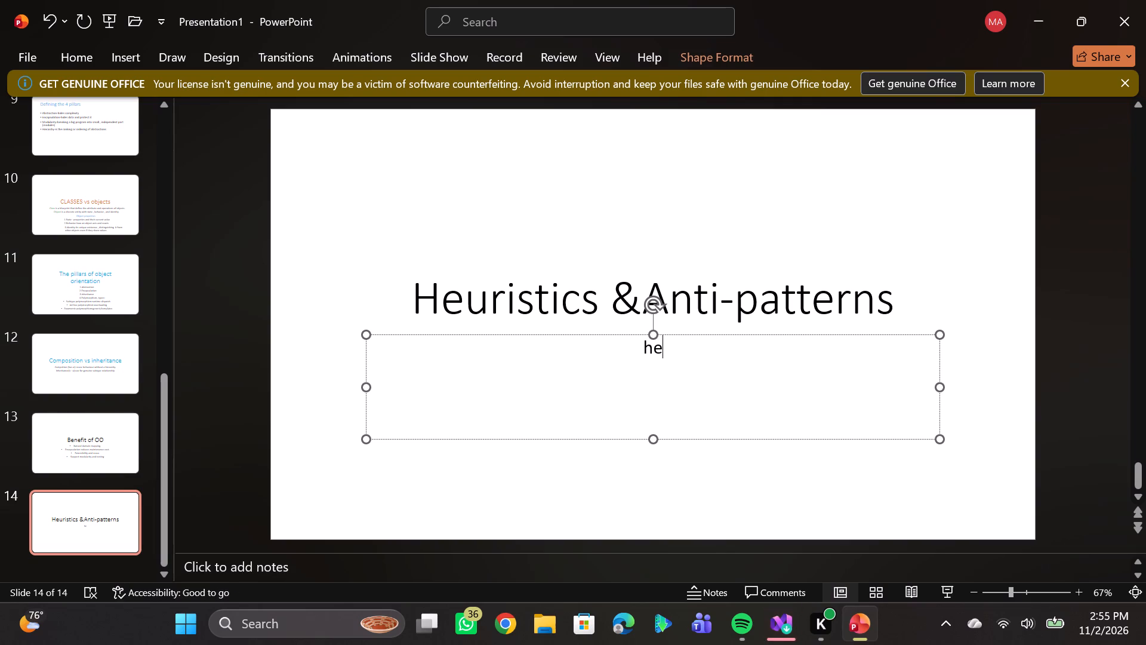
text(uri)
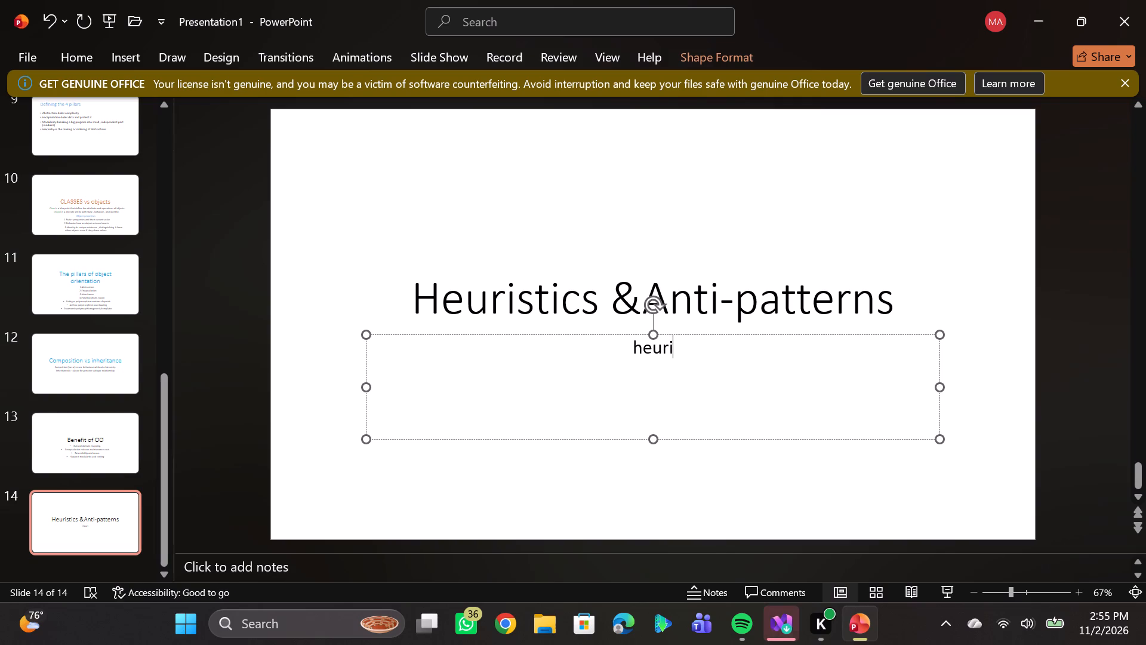
text(stics)
key(space)
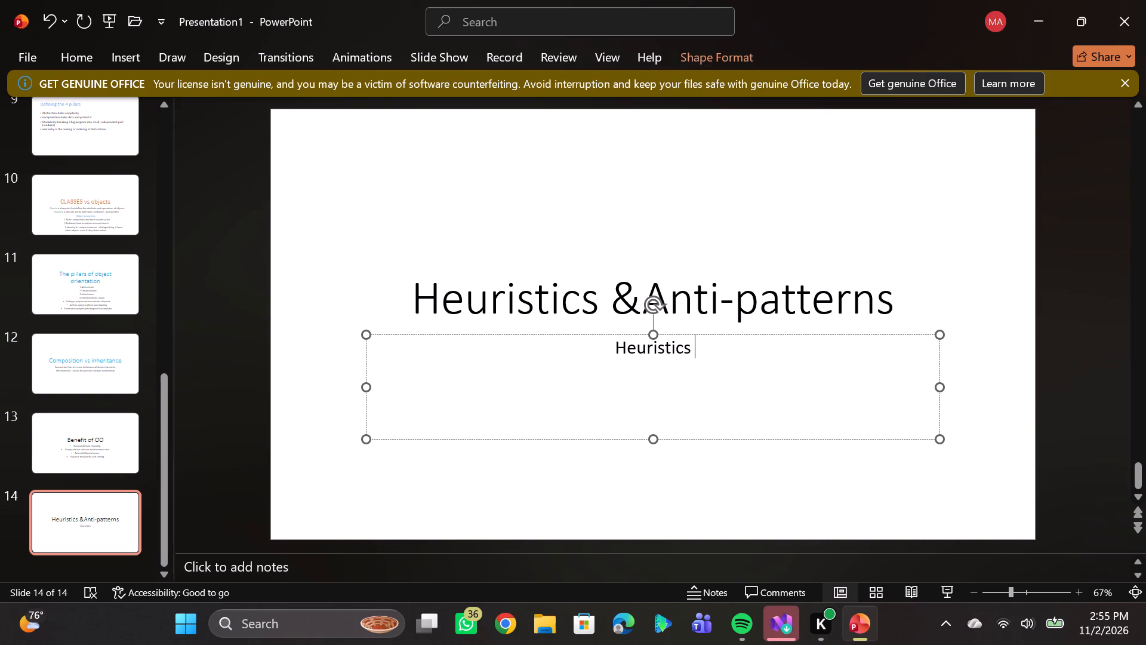
key(minus)
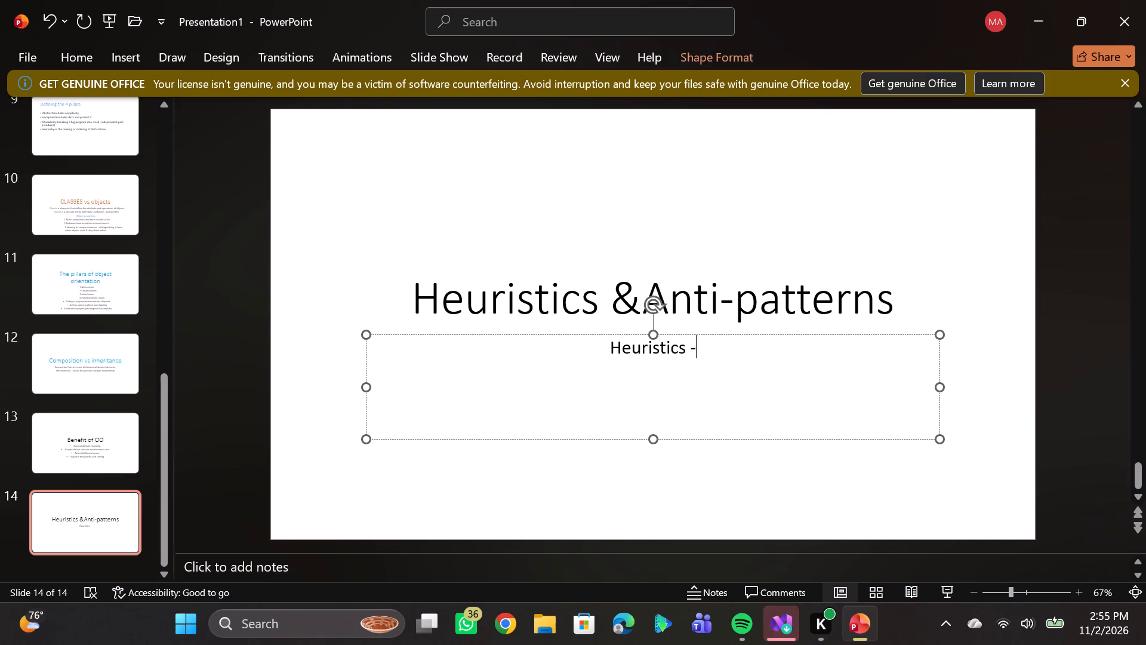
text(keep)
key(space)
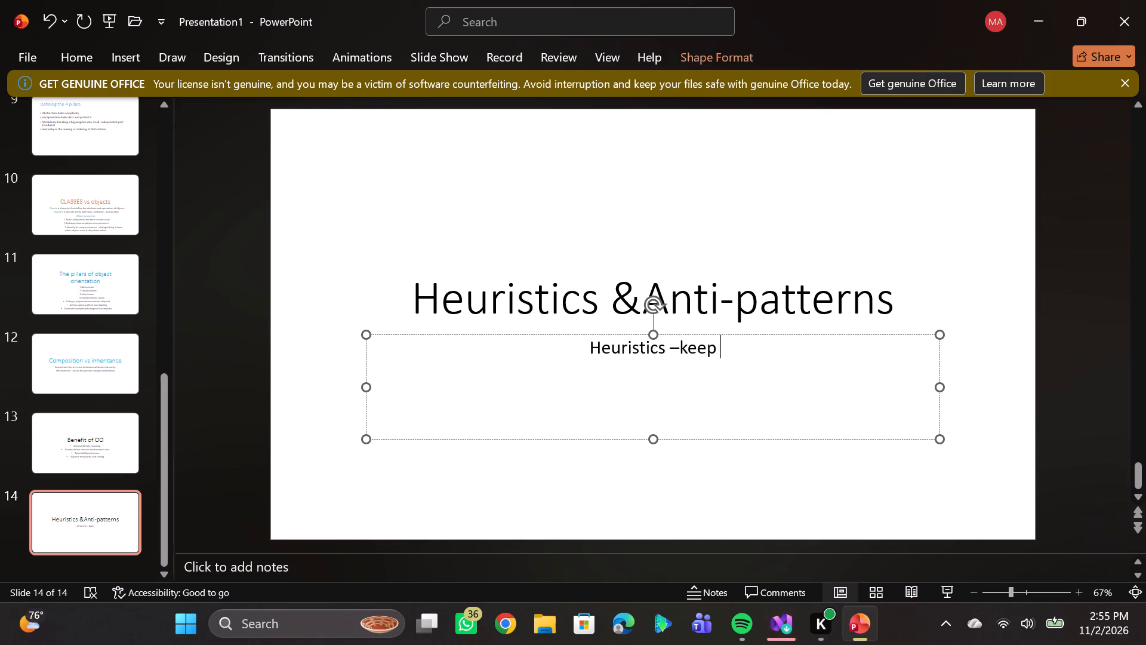
text(interface small)
key(space)
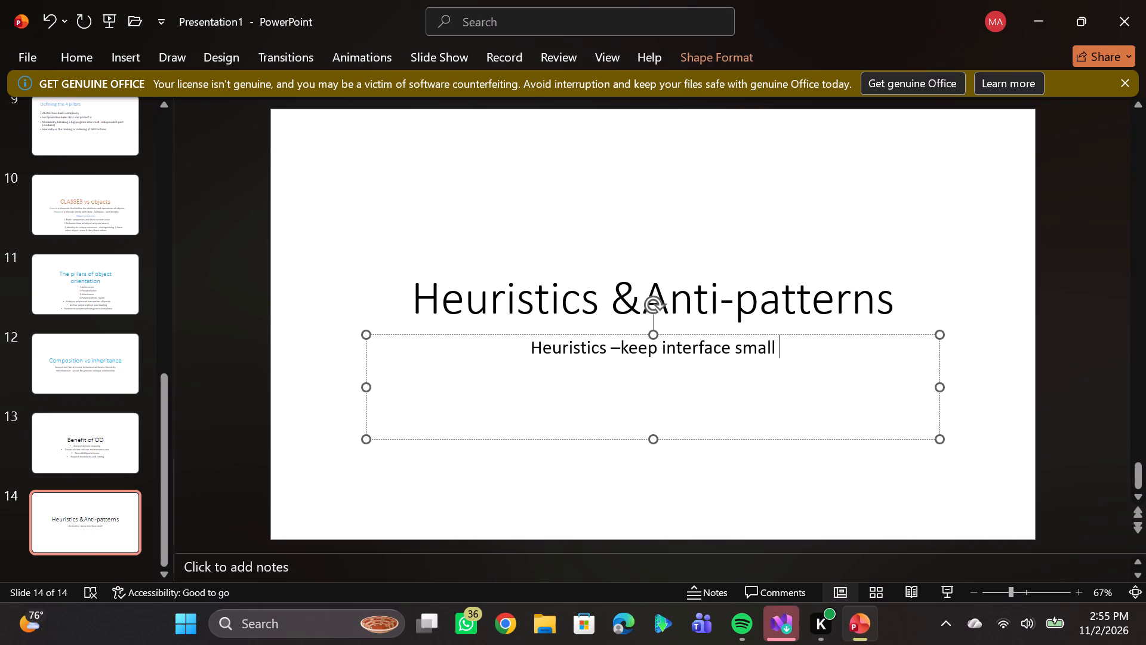
text(and sta)
text(ble)
key(Return)
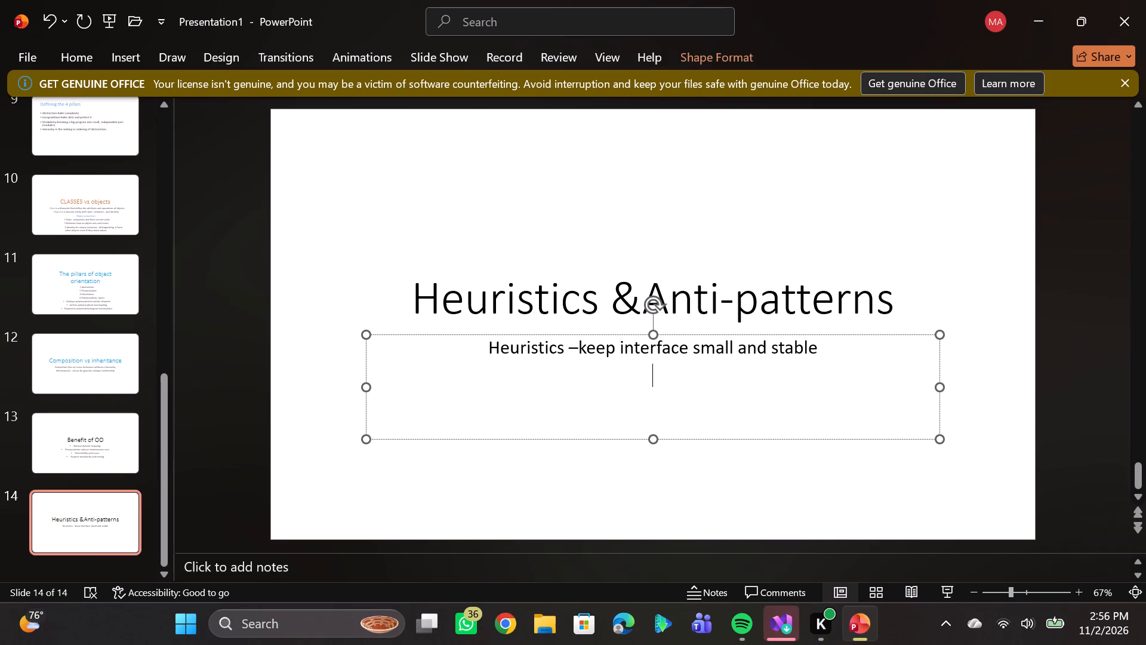
Enter "Anti-pattern-wrong inheritance , leaky abdtarctions" as the second subtitle line on slide 14.
key(a)
text(nt)
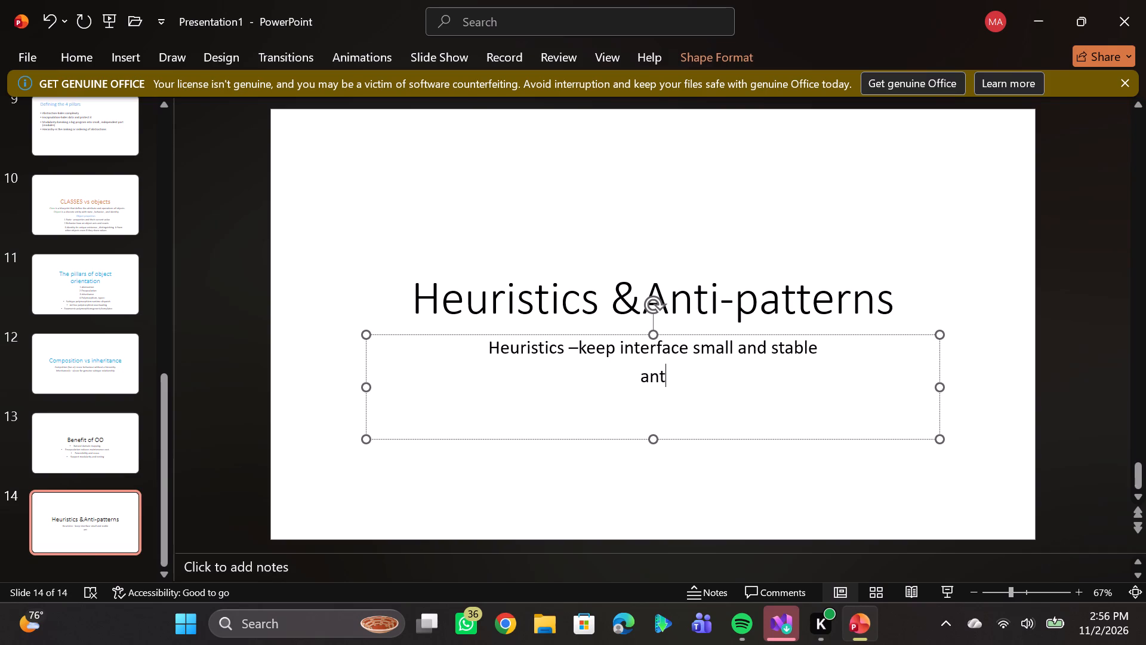
key(i)
text(-patte)
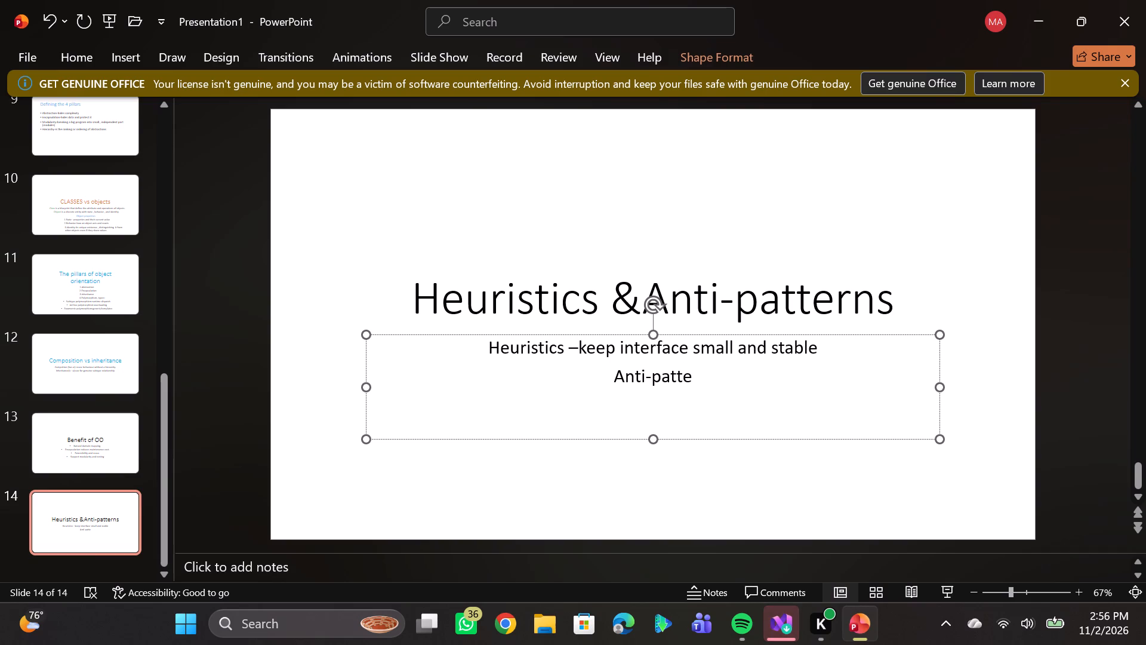
text(rn)
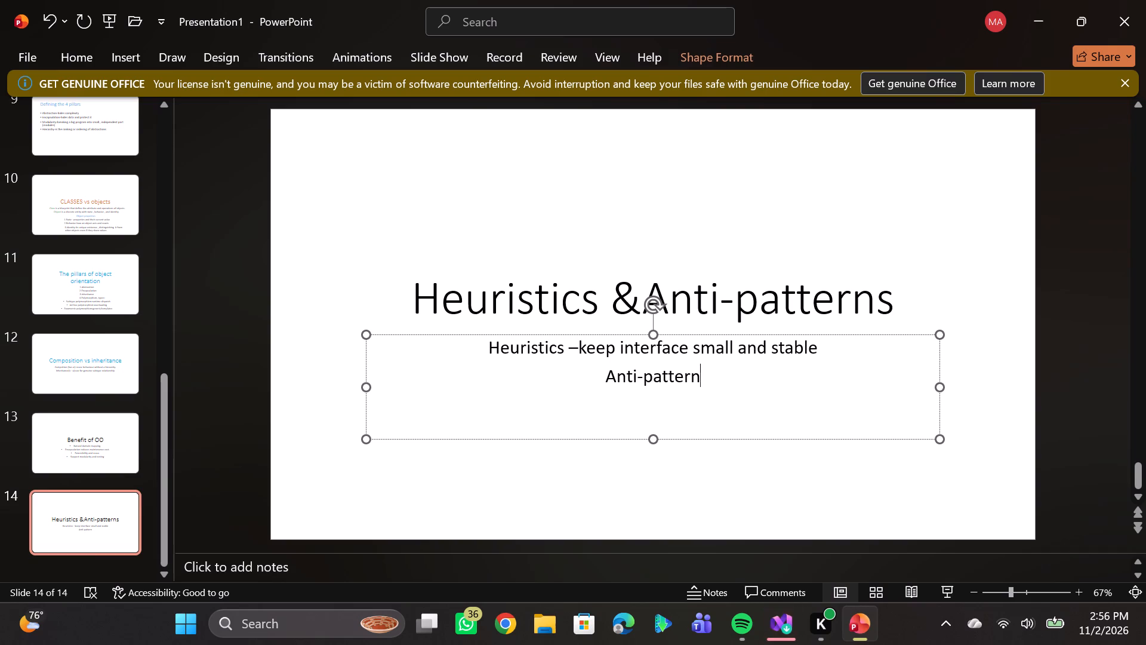
key(minus)
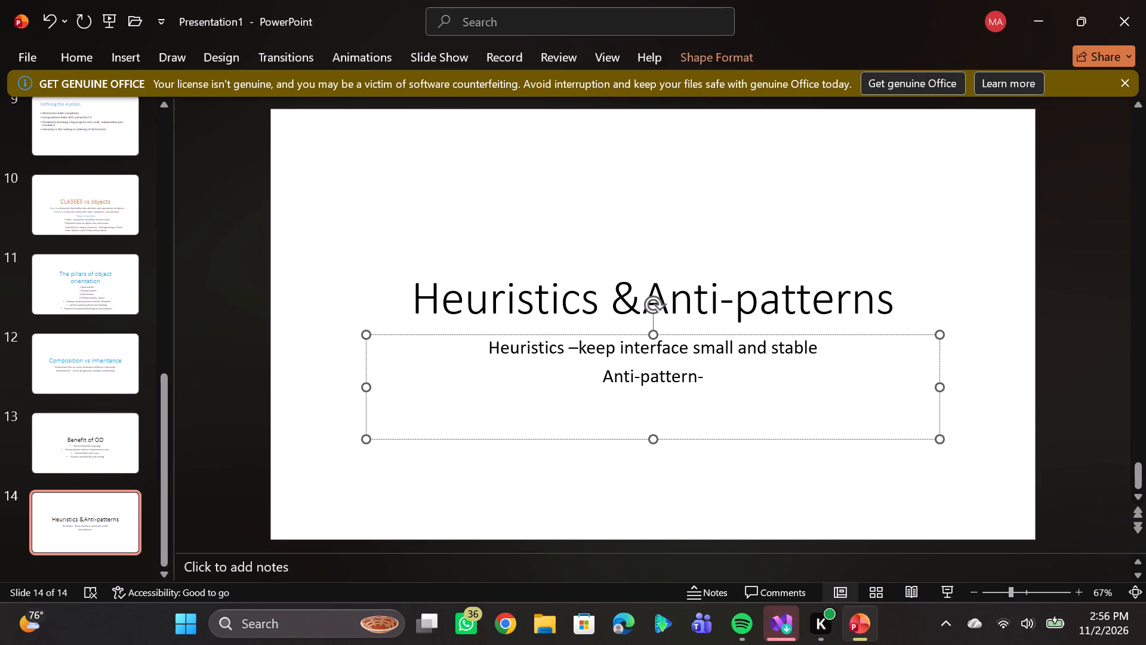
key(w)
text(rong)
key(space)
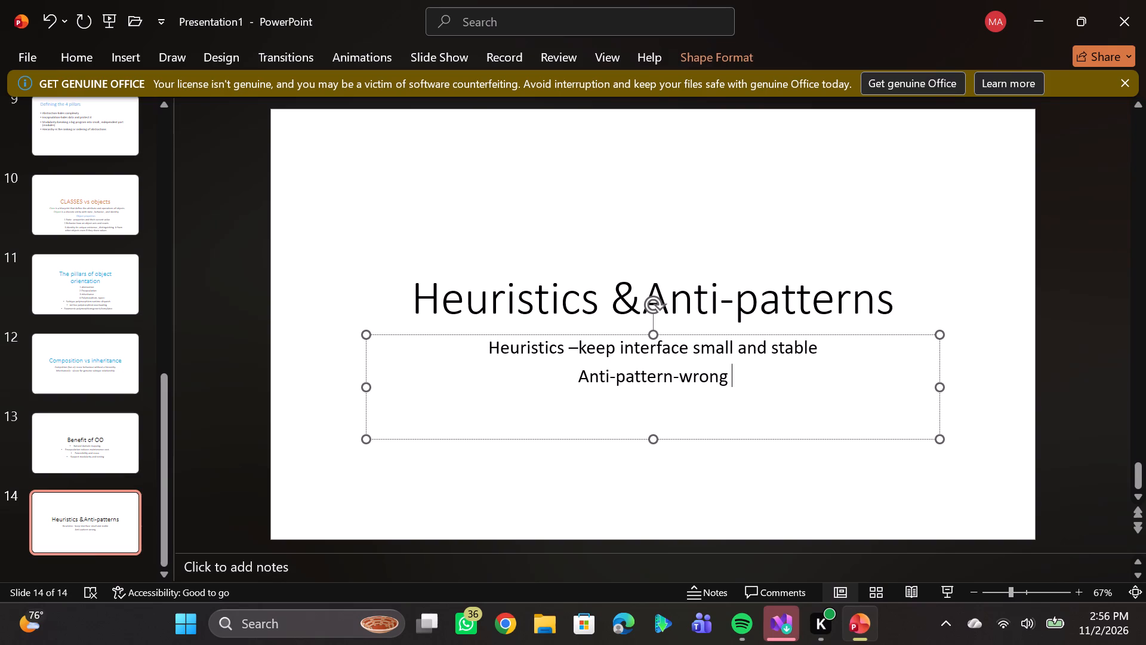
text(inheritance)
key(space)
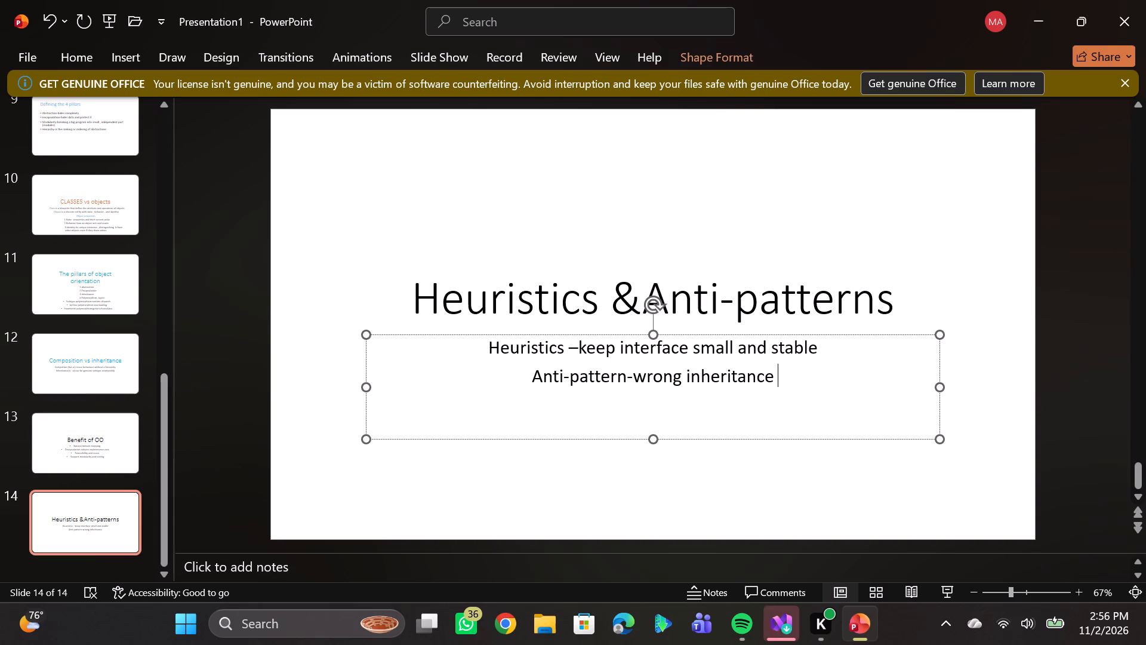
text(,)
key(space)
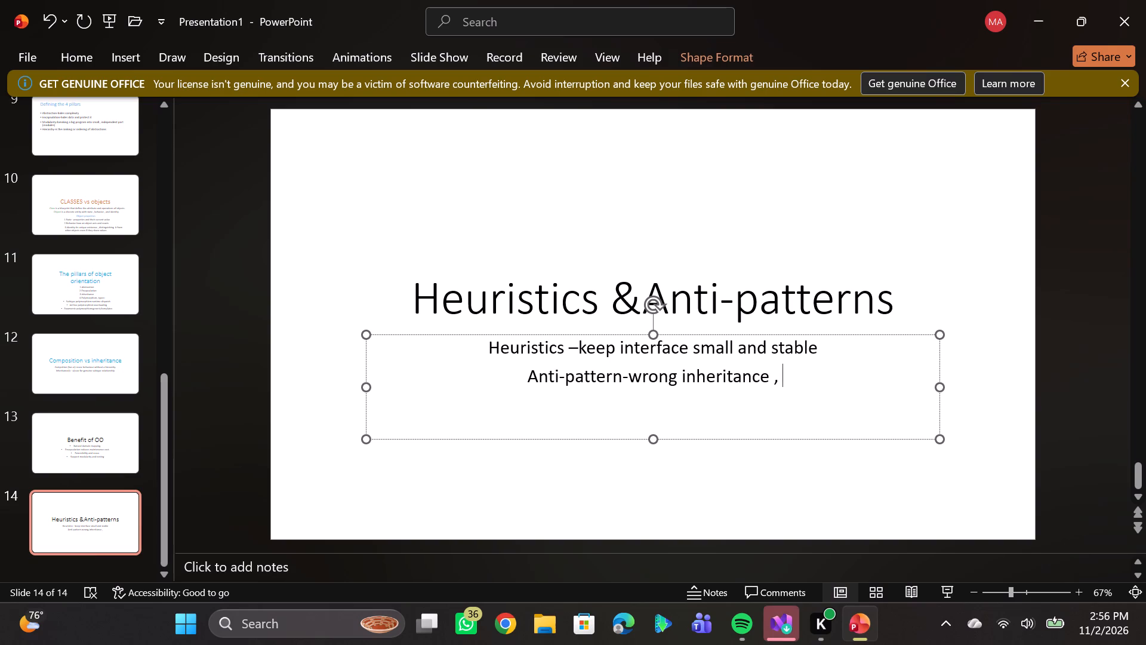
text(leaky)
key(space)
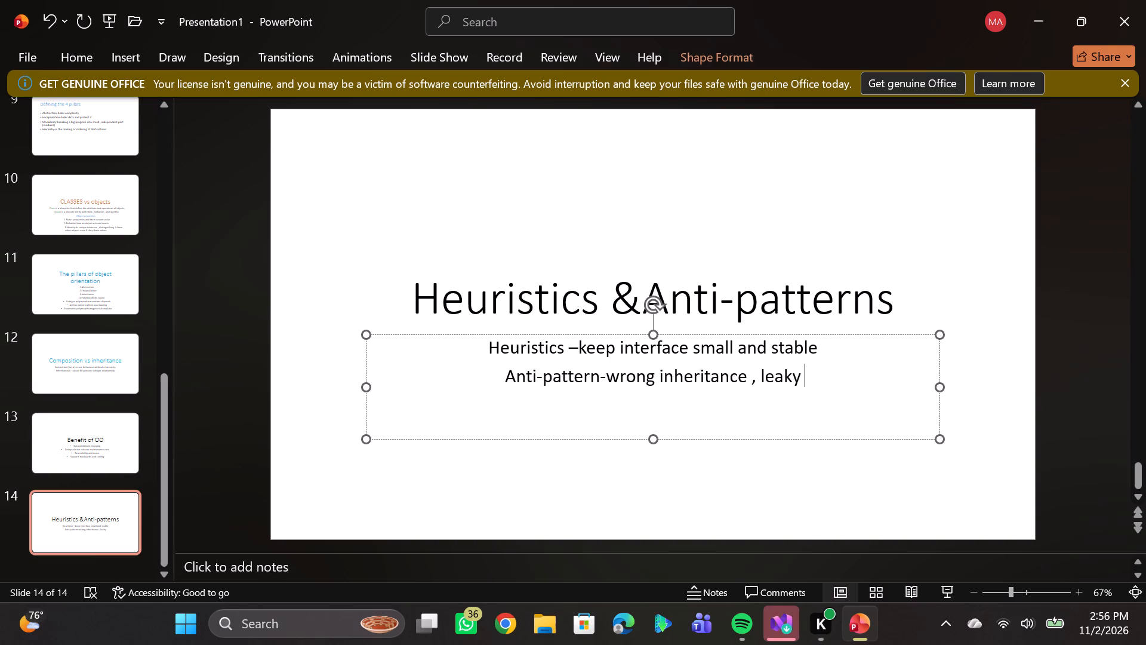
text(abdtarctions)
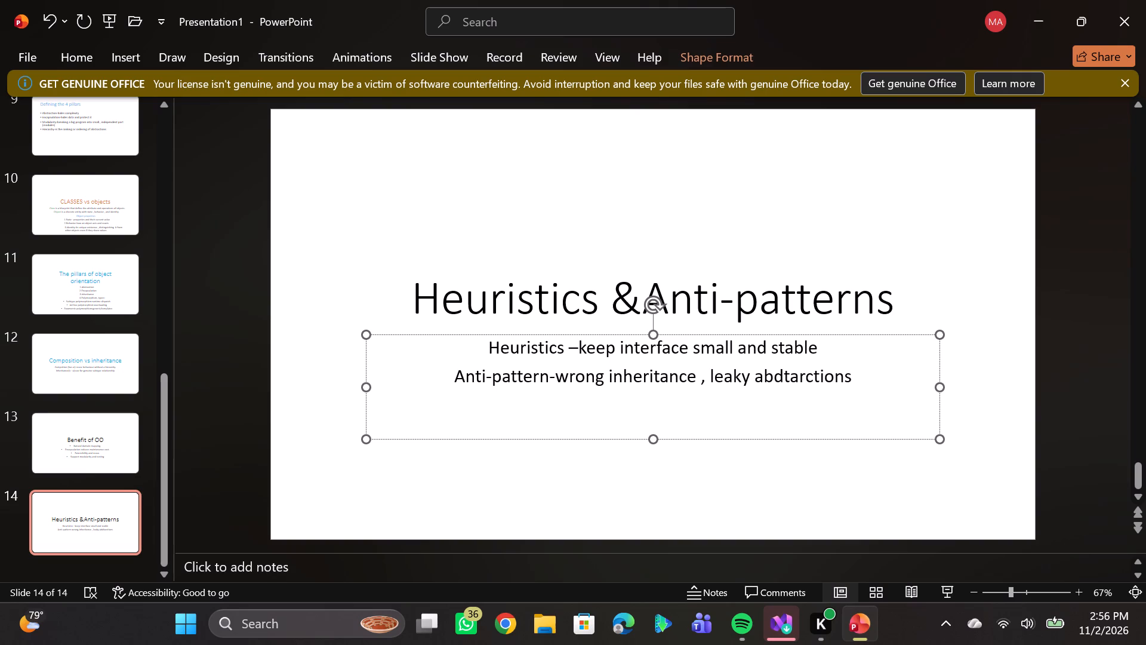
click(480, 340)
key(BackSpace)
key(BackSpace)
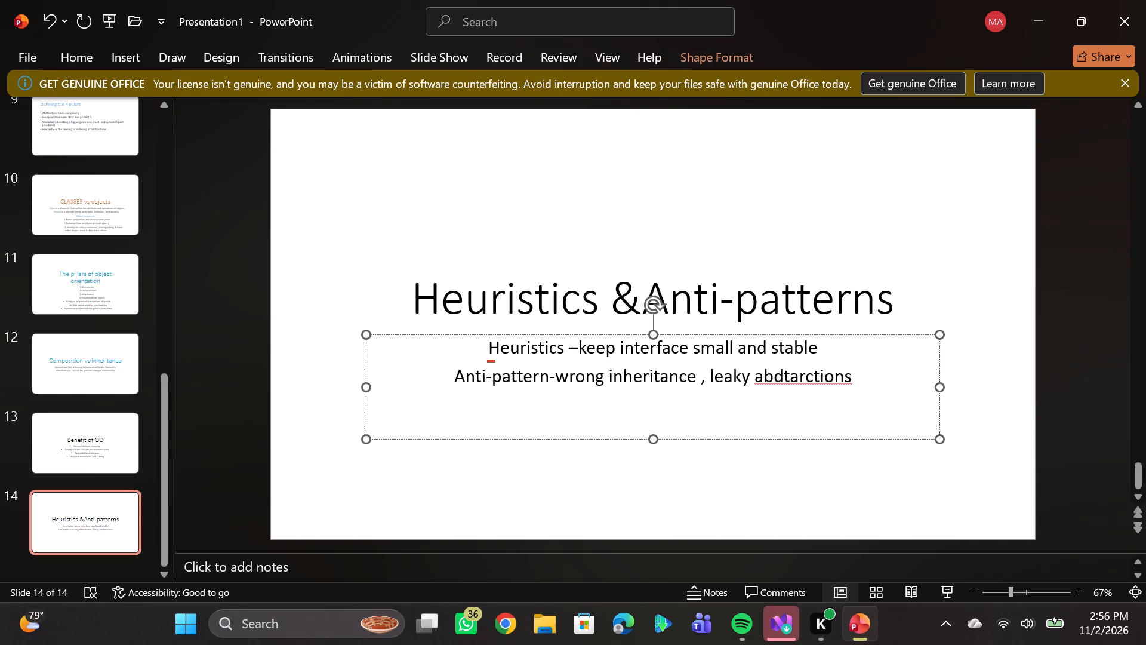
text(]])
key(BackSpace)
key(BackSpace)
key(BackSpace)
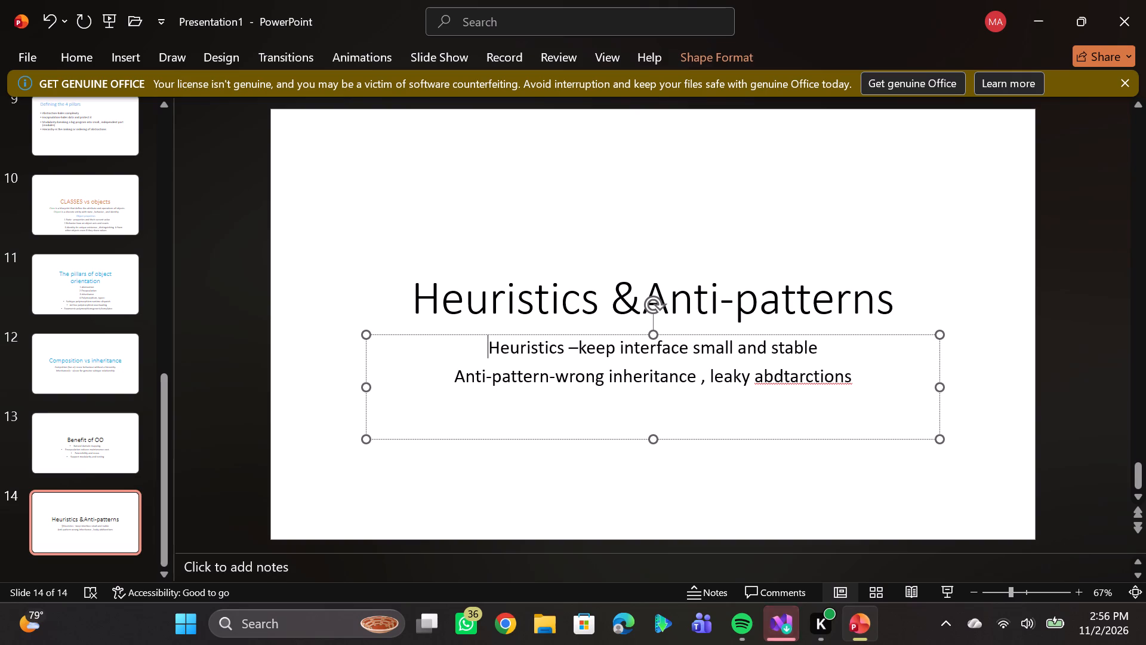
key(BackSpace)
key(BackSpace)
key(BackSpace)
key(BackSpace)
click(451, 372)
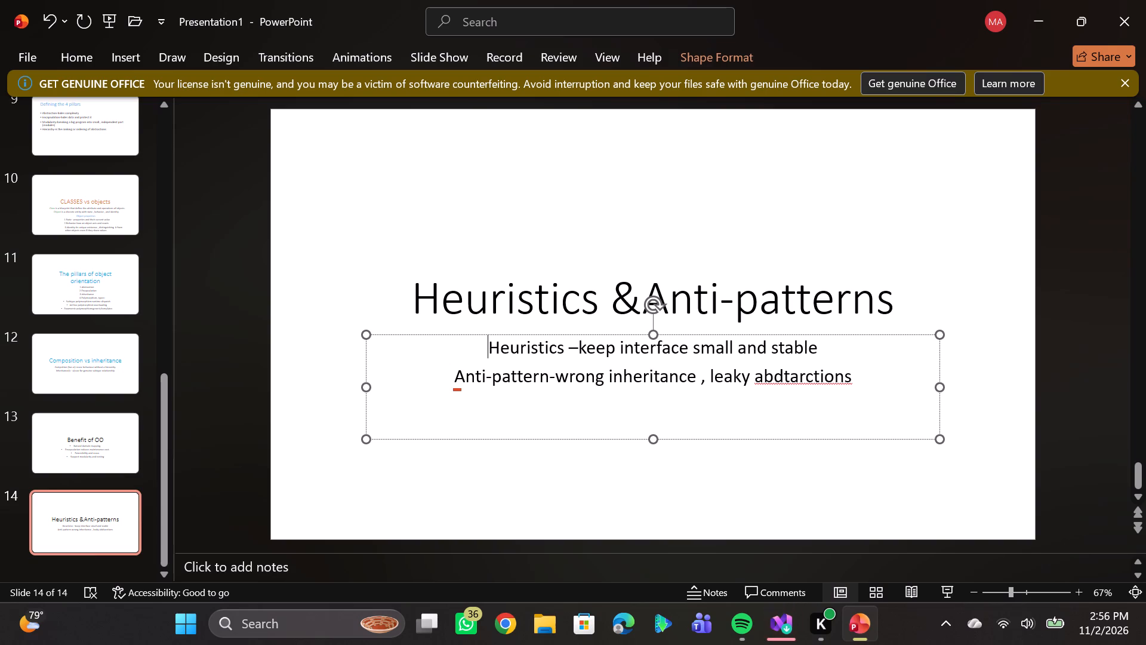
Shift the "Anti-pattern" subtitle line on slide 14 with leading spaces so its start aligns with "Heuristics" in the line above.
key(space)
key(space)
key(space)
key(space)
key(space)
key(space)
key(space)
key(space)
key(space)
key(space)
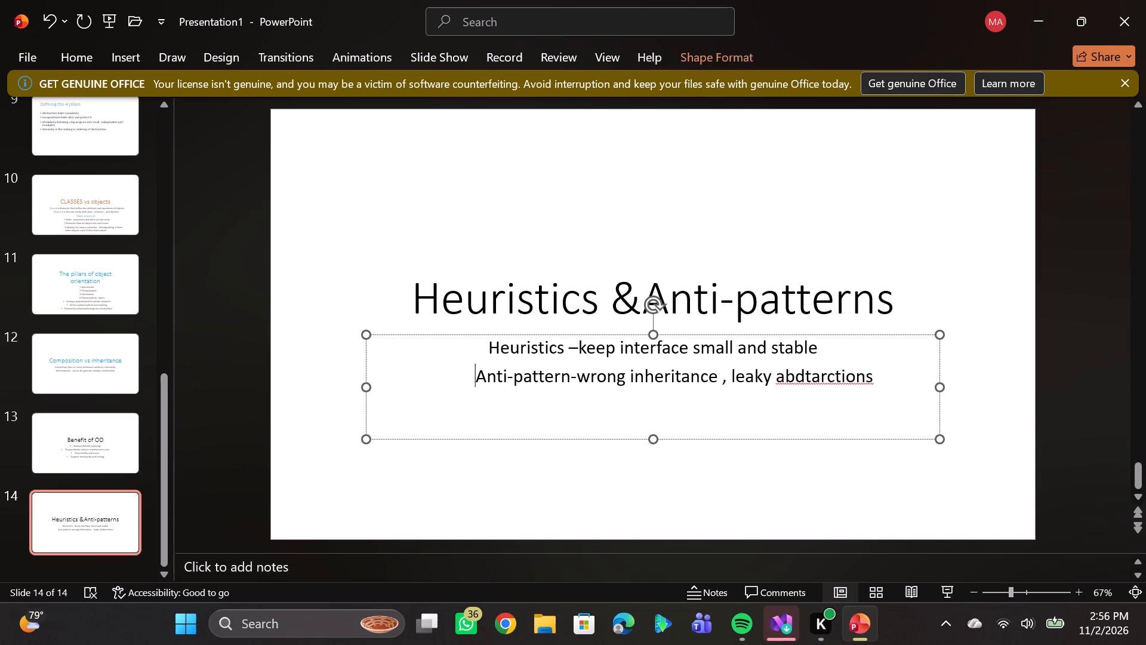
key(space)
key(space)
key(space)
key(space)
key(space)
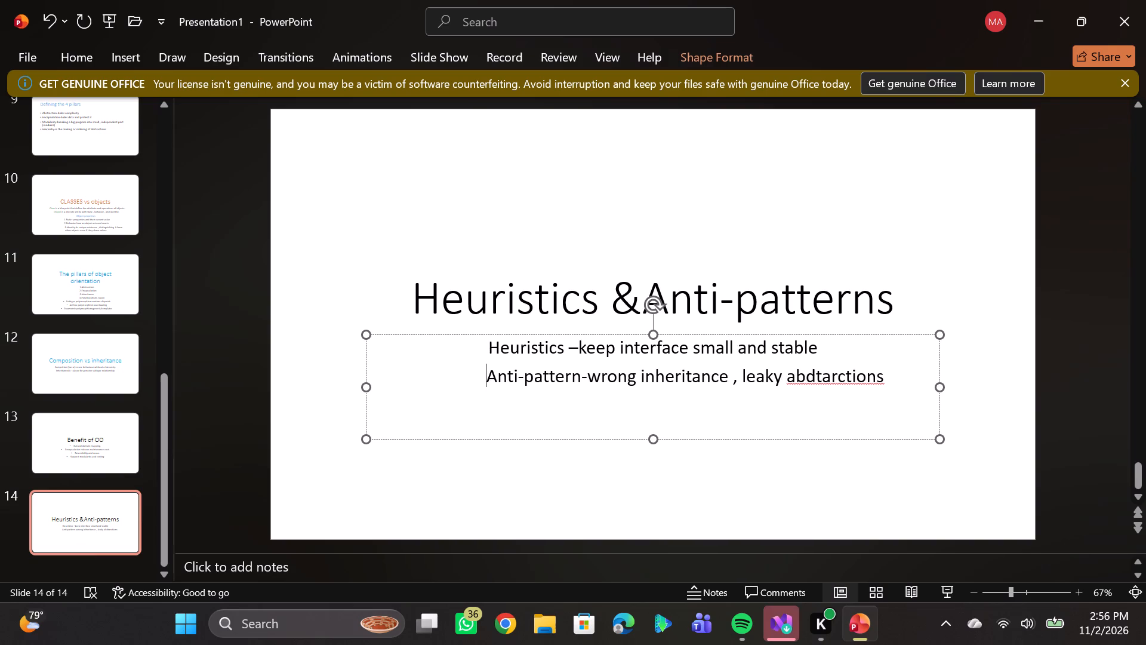
Colour the word "Heuristics" in the first subtitle line on slide 14 standard green.
click(486, 346)
drag(486, 346, 555, 354)
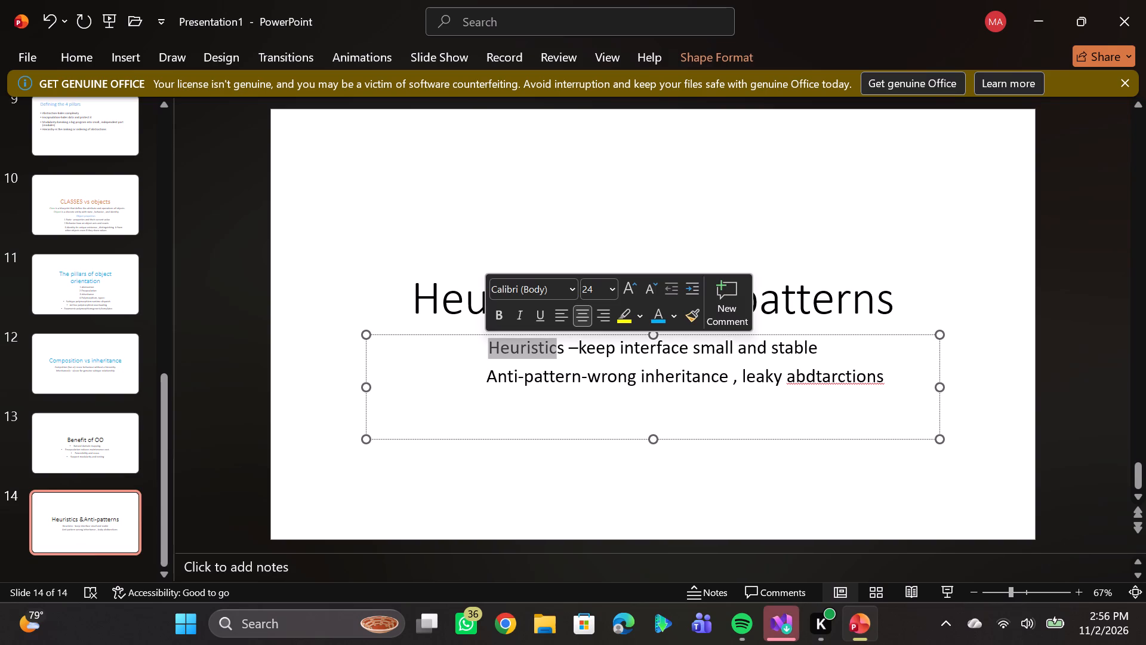
drag(555, 354, 564, 355)
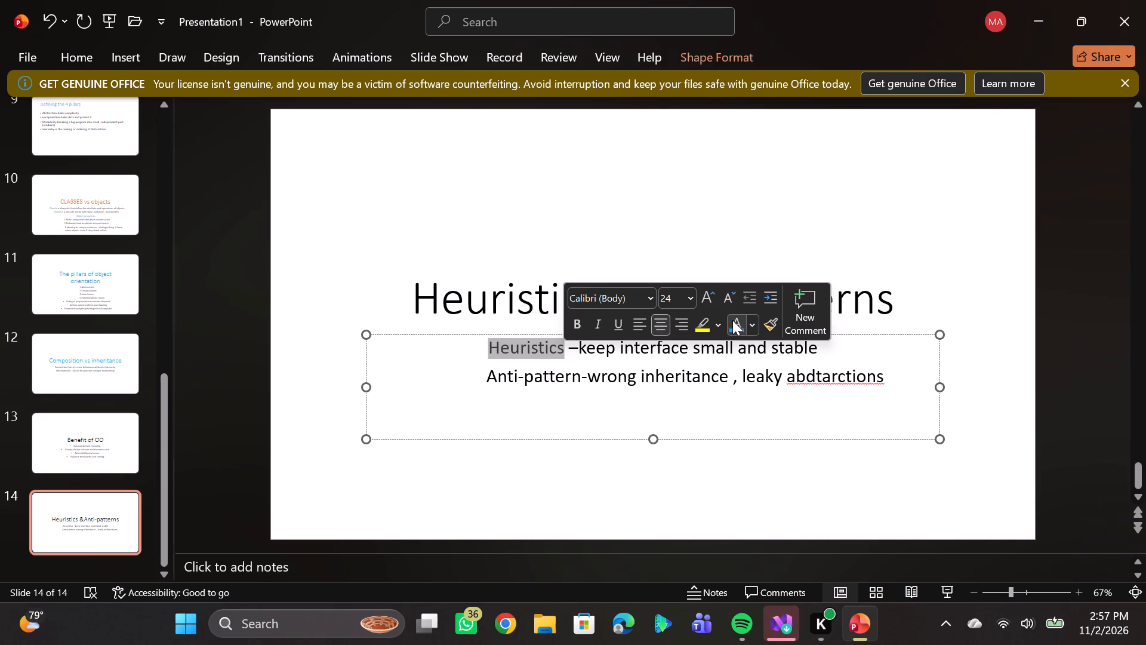
click(750, 319)
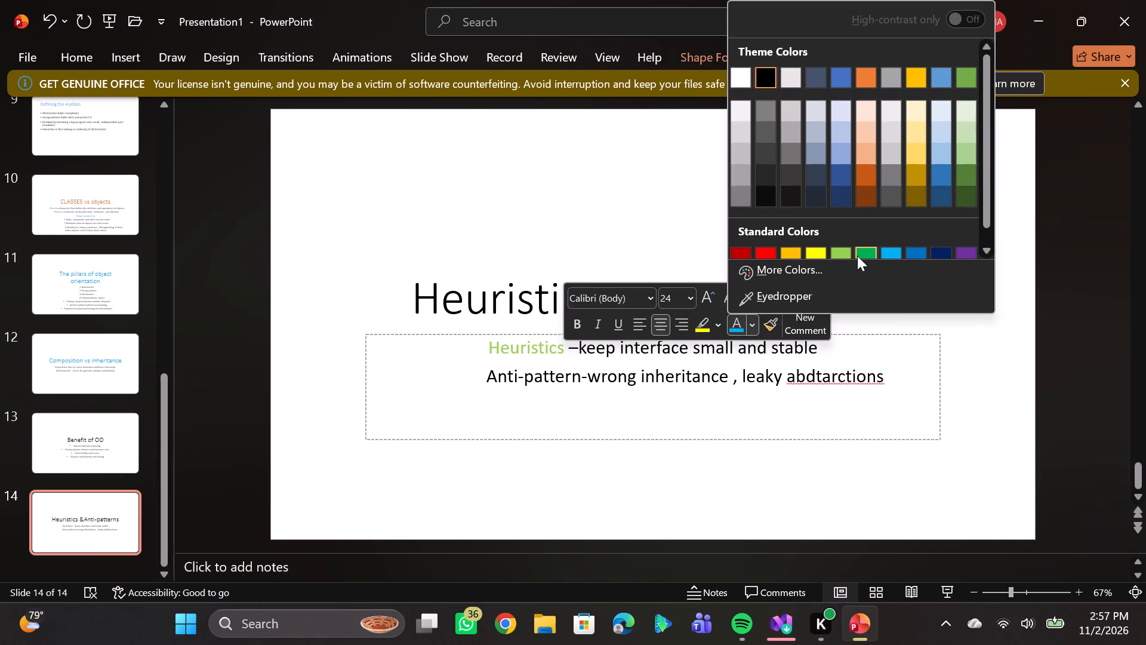
click(862, 256)
click(501, 408)
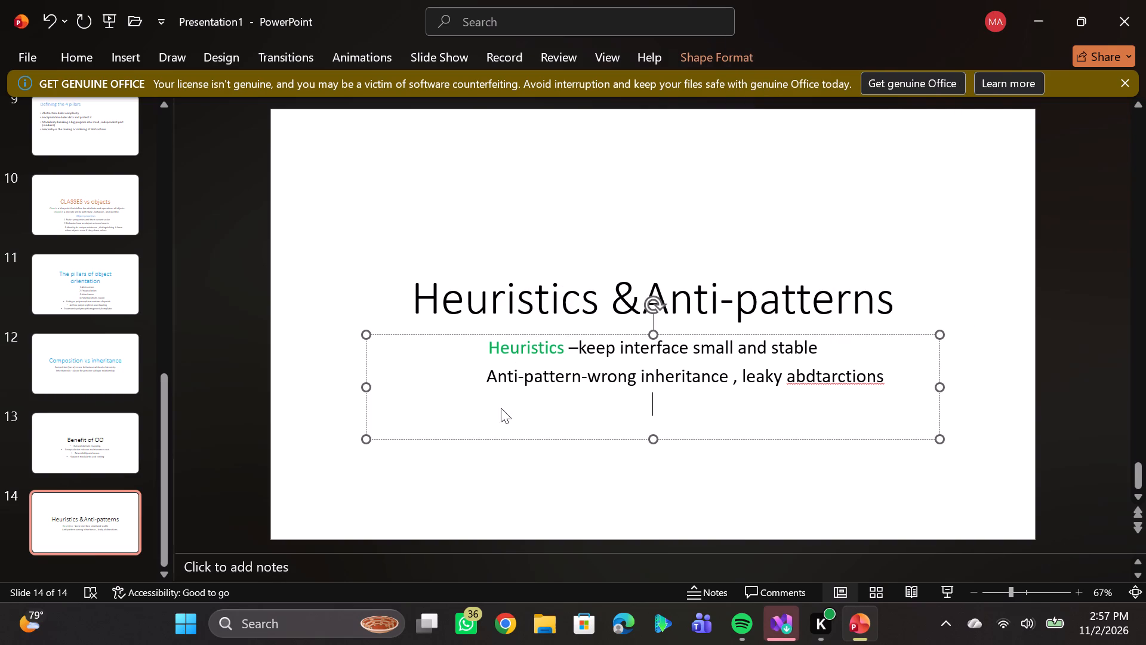
Apply the same green font colour to "Anti-pattern" at the start of the second subtitle line.
drag(486, 377, 570, 374)
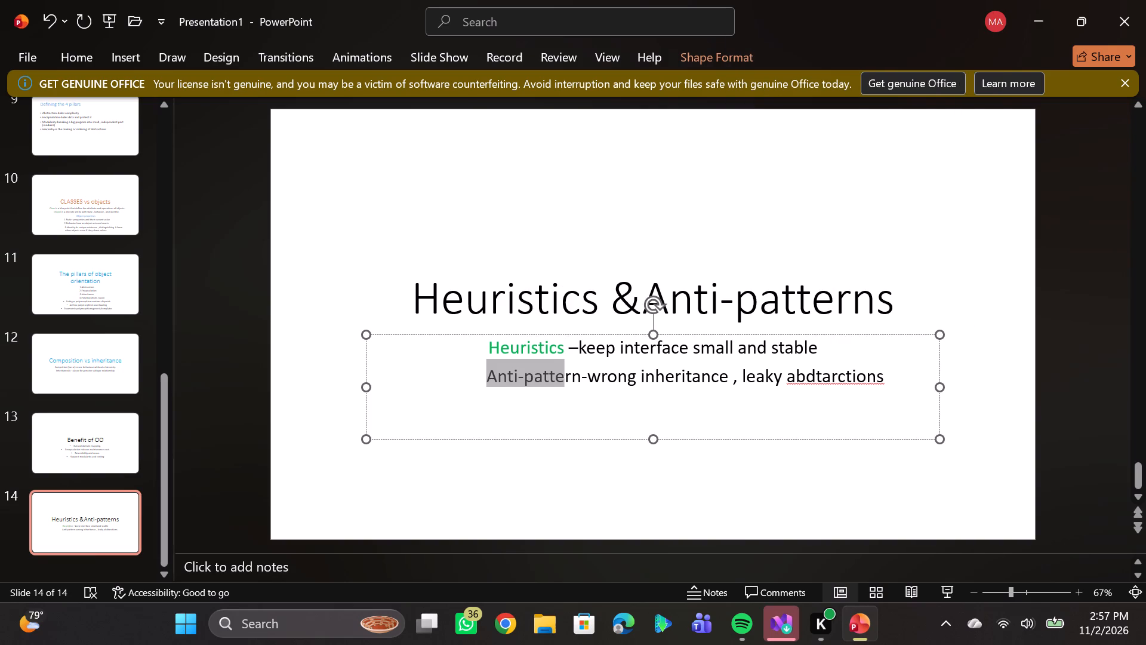
drag(570, 374, 578, 378)
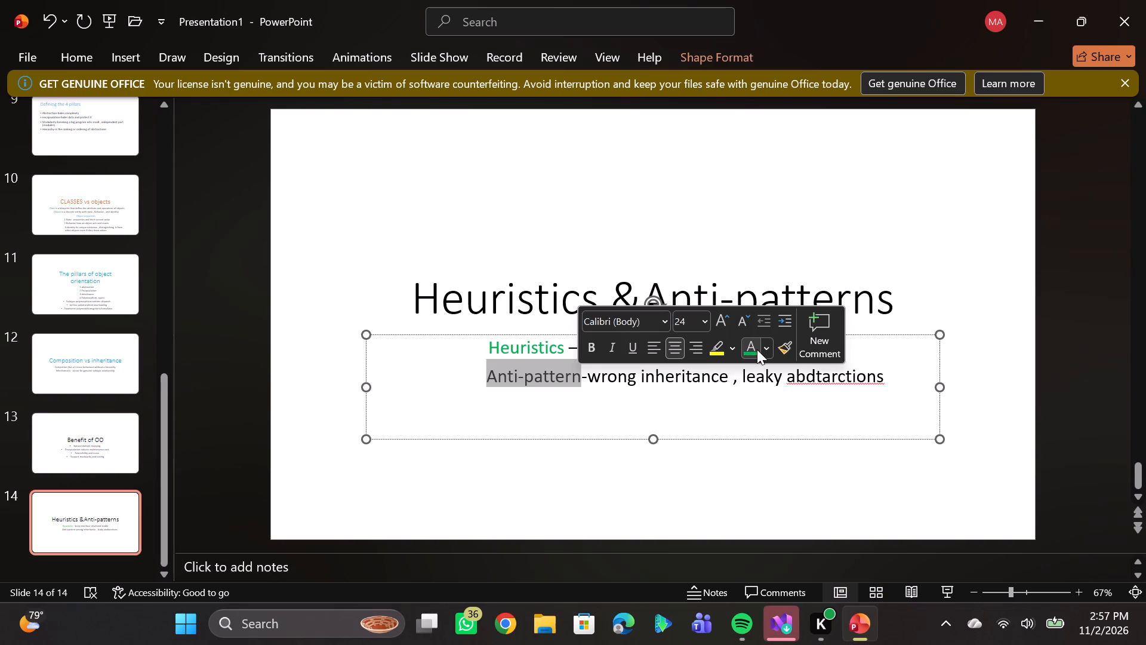
click(757, 349)
Set the font colour of the whole slide 14 title "Heuristics &Anti-patterns" to standard light blue.
click(464, 315)
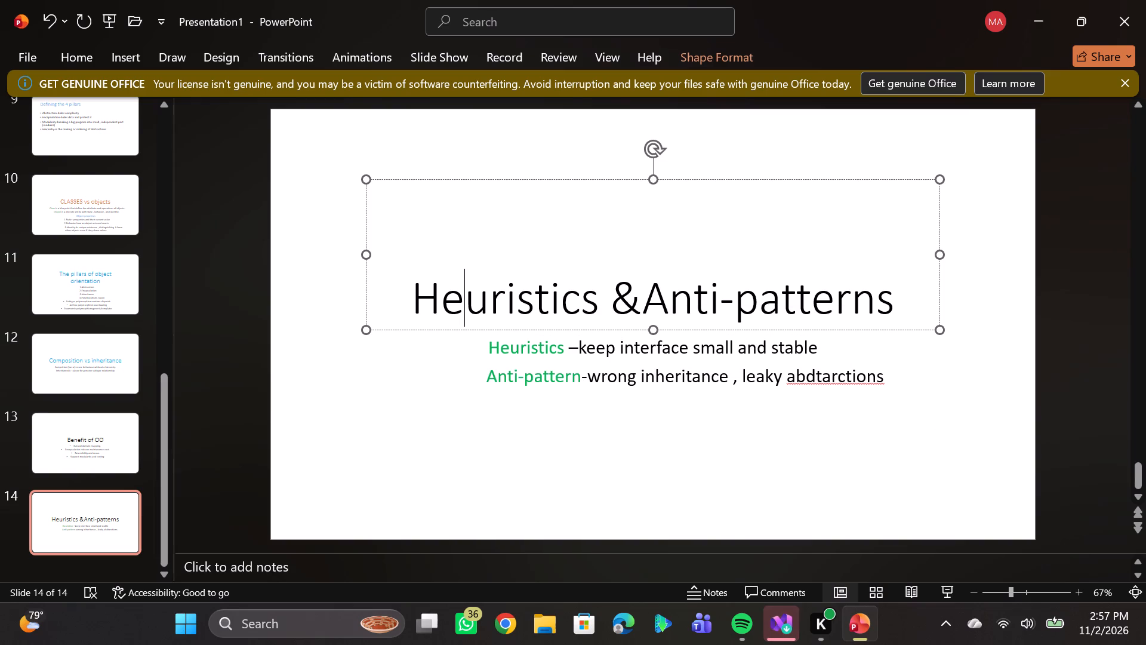
click(410, 295)
drag(410, 295, 839, 319)
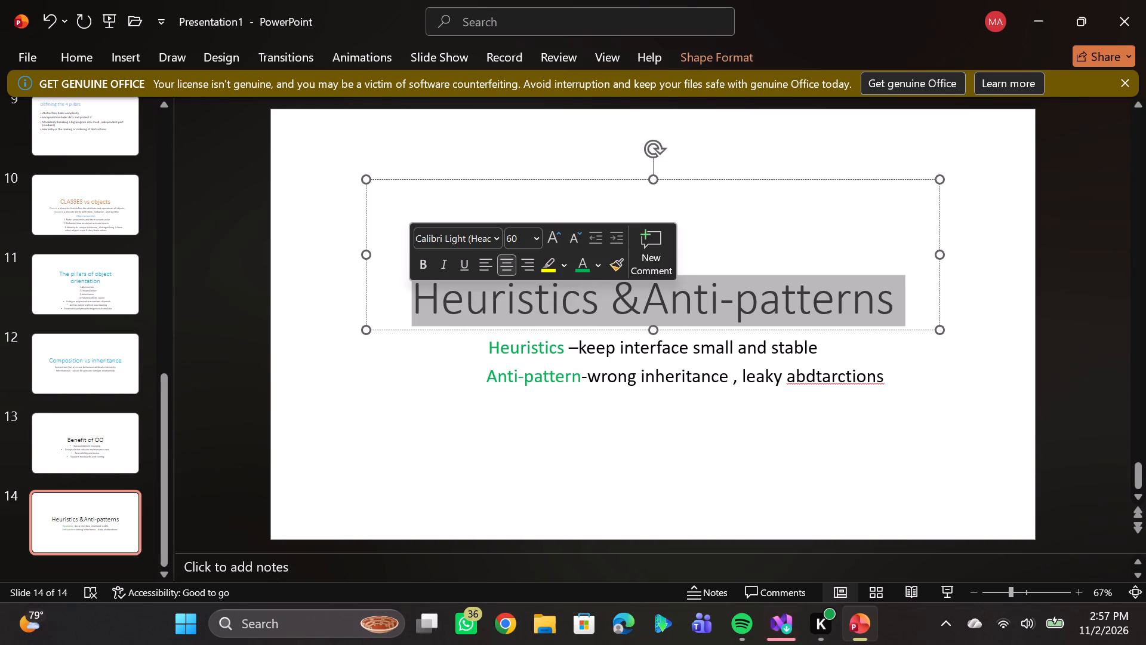
drag(839, 319, 857, 319)
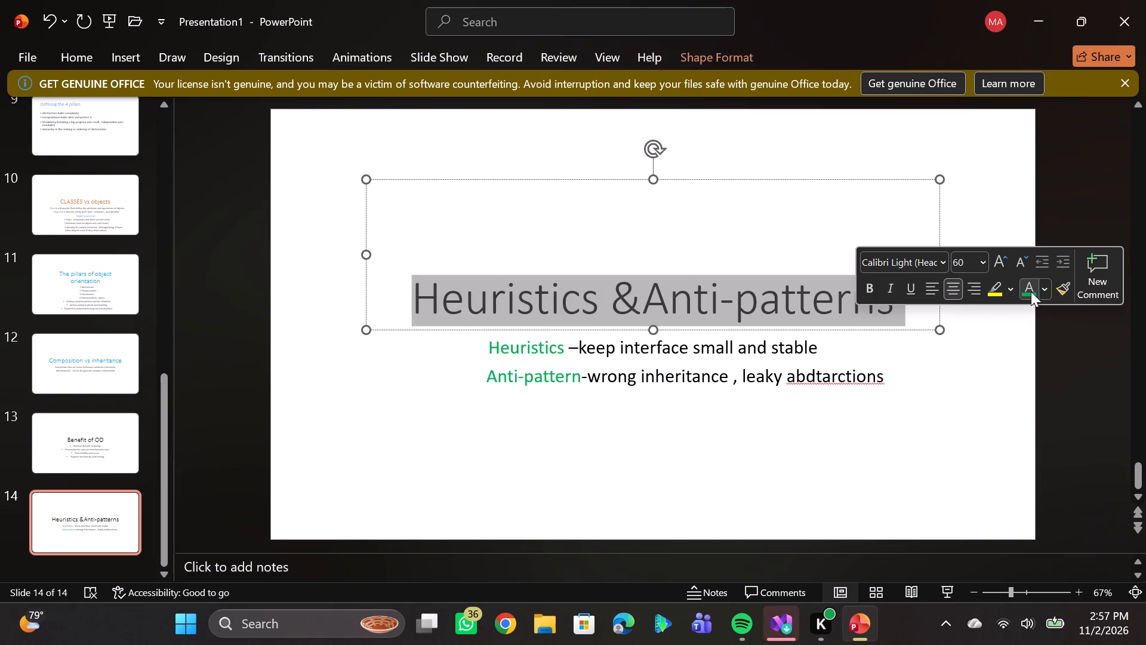
click(1043, 287)
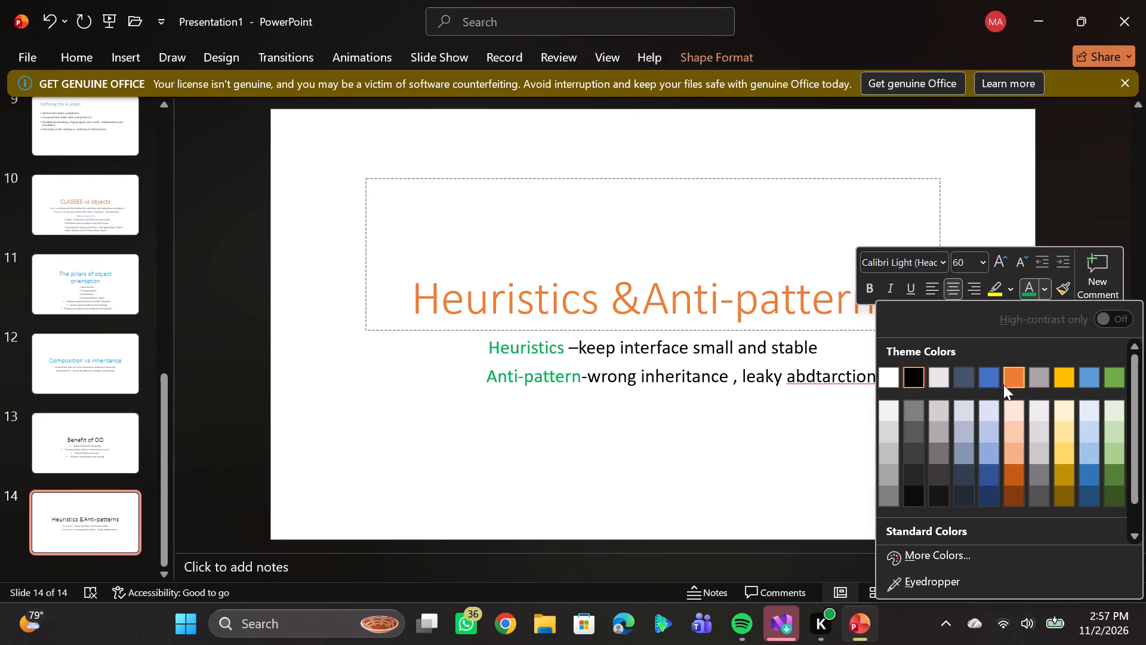
scroll(1006, 434, down, 1)
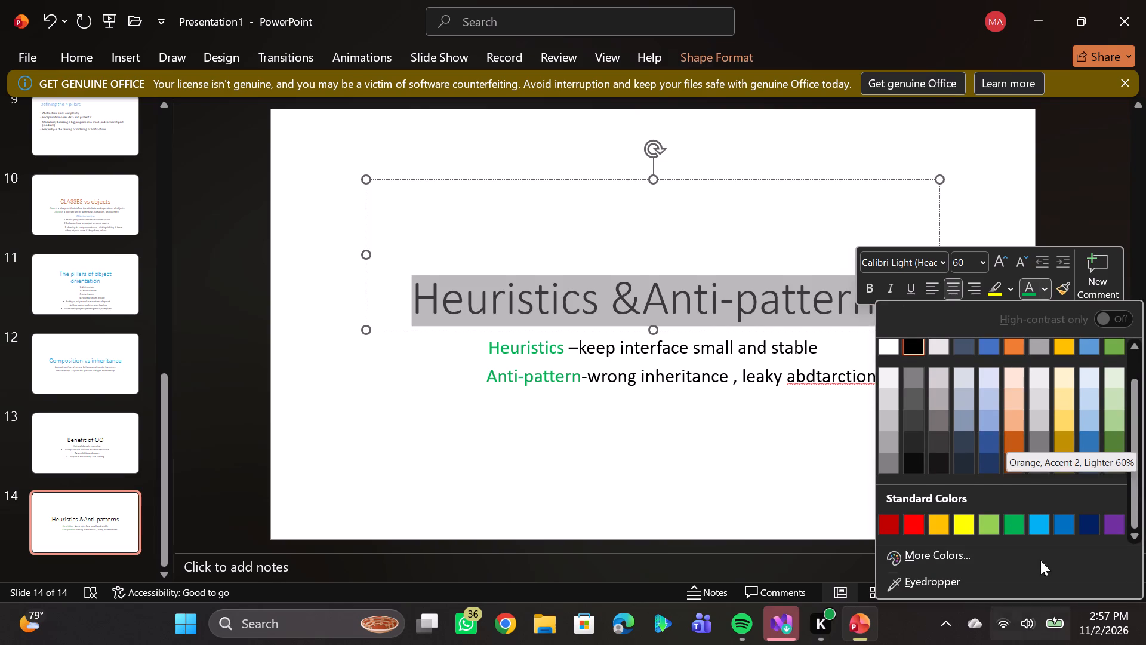
click(1034, 523)
click(732, 469)
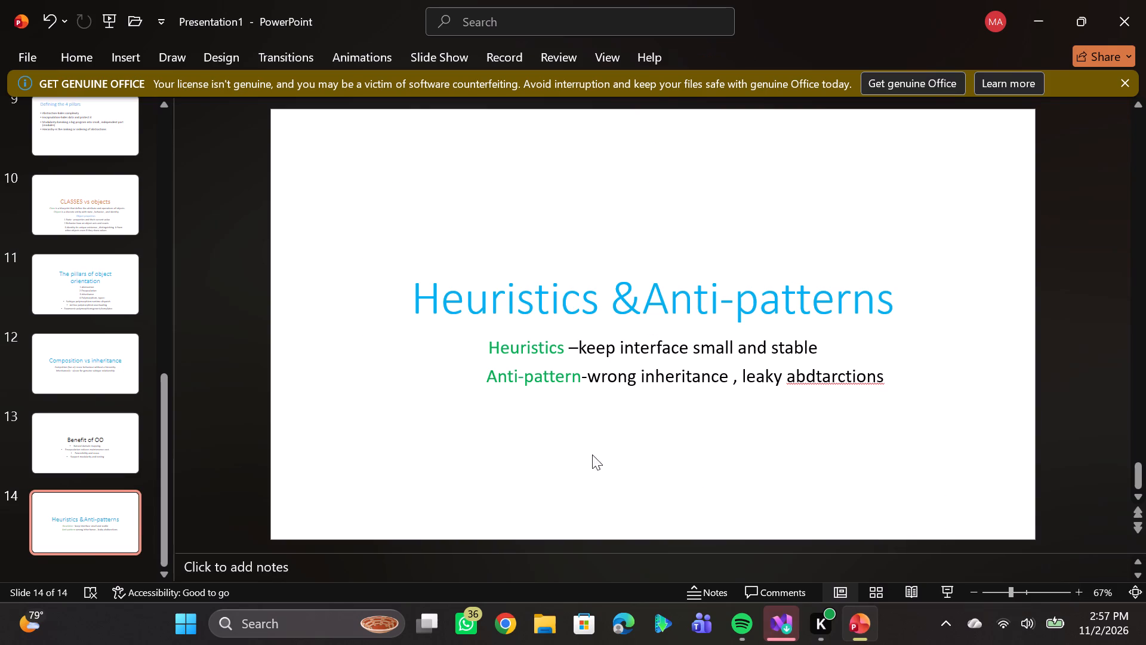
Colour the title "Benefit of OO" on slide 13 the same light blue.
scroll(479, 324, down, 1)
scroll(479, 324, up, 1)
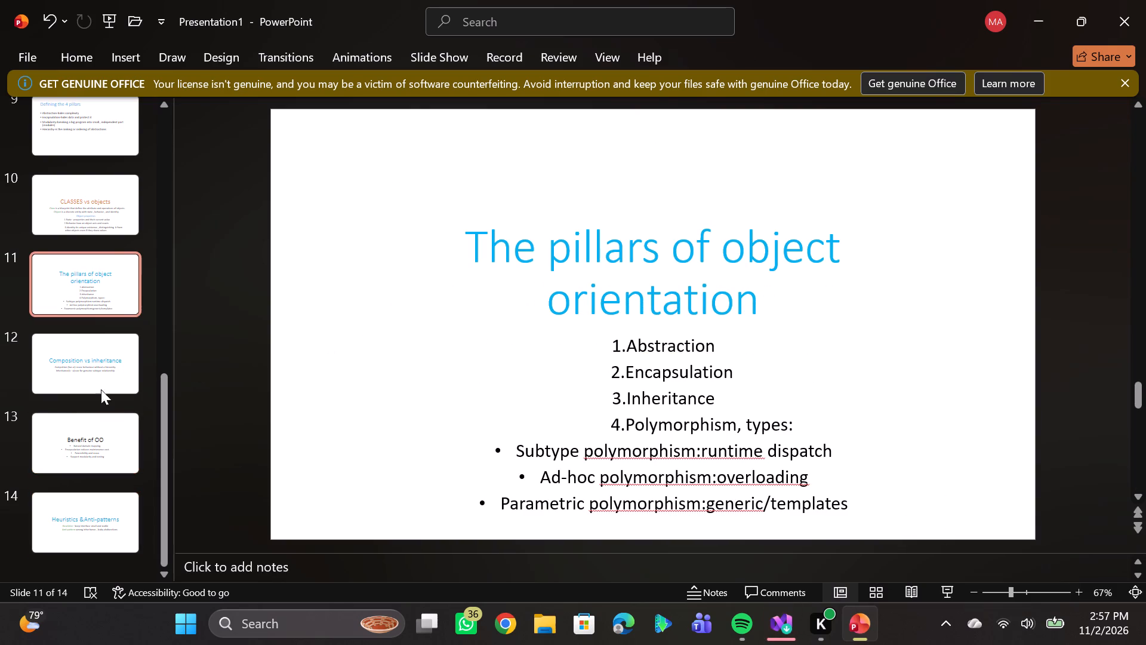
click(95, 435)
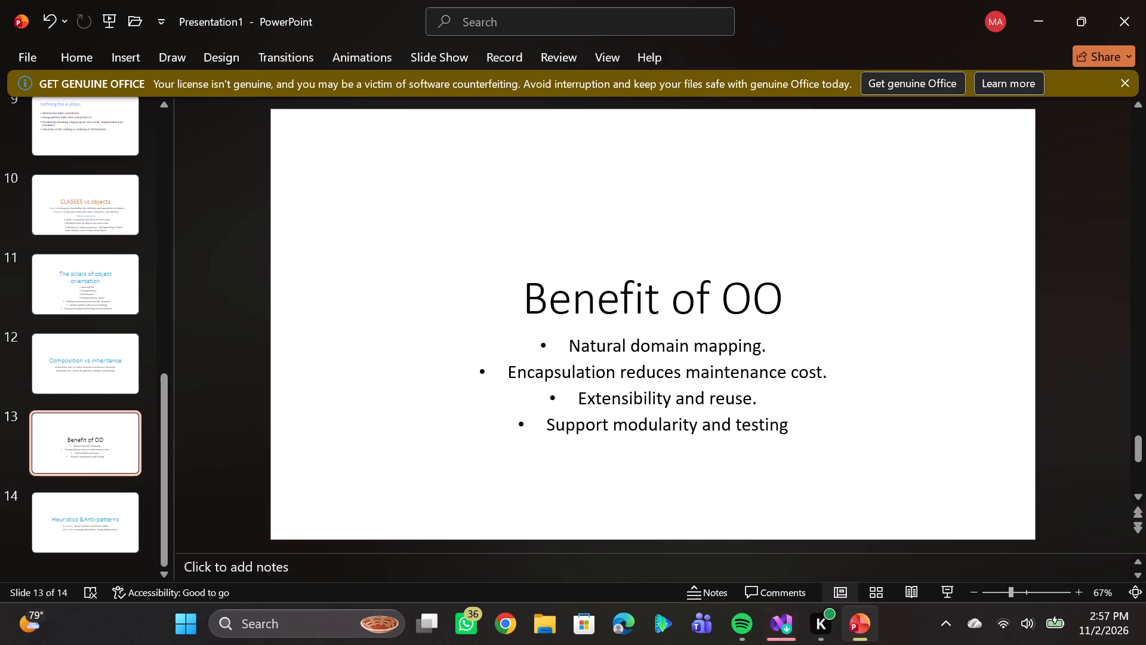
click(509, 303)
click(623, 296)
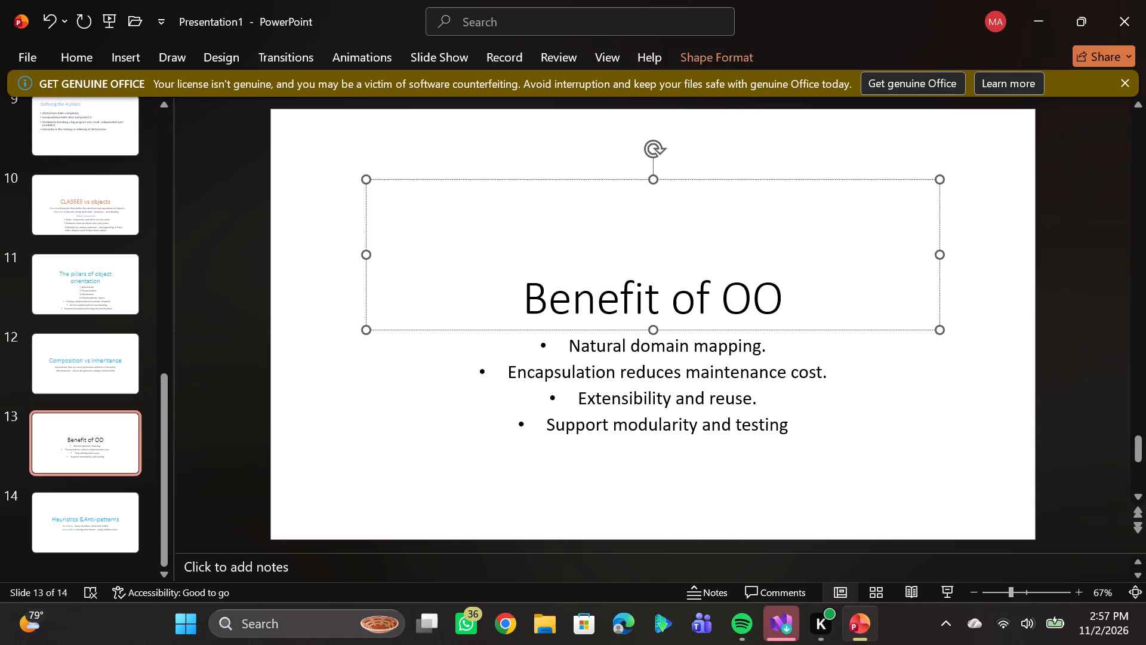
click(509, 297)
drag(509, 297, 754, 302)
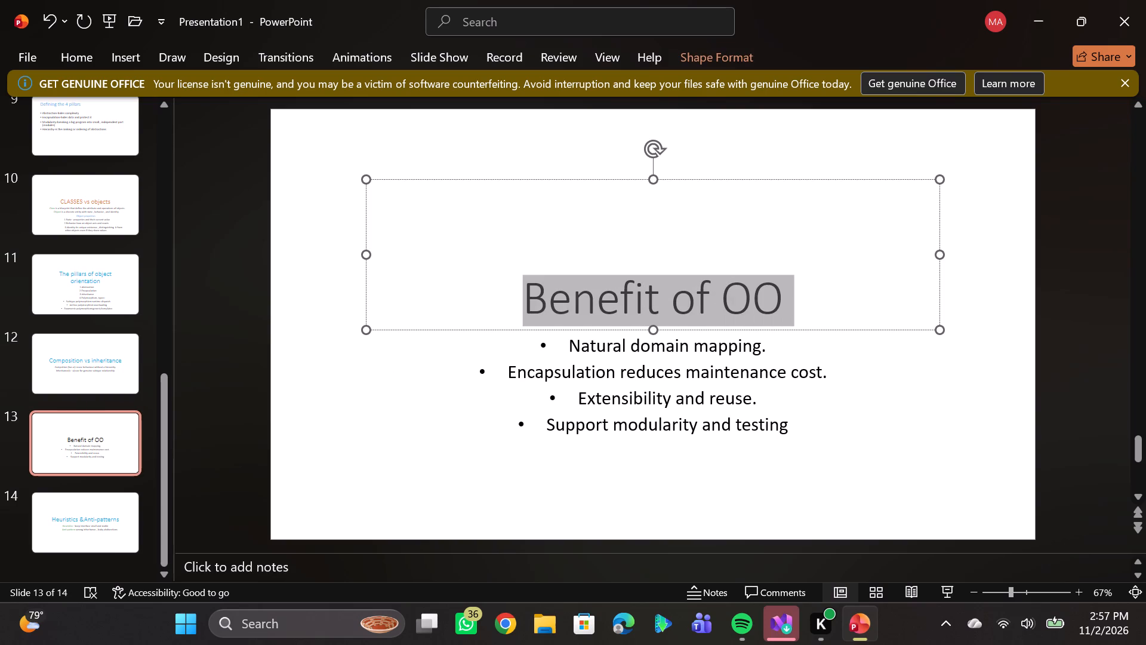
drag(754, 302, 765, 302)
click(941, 276)
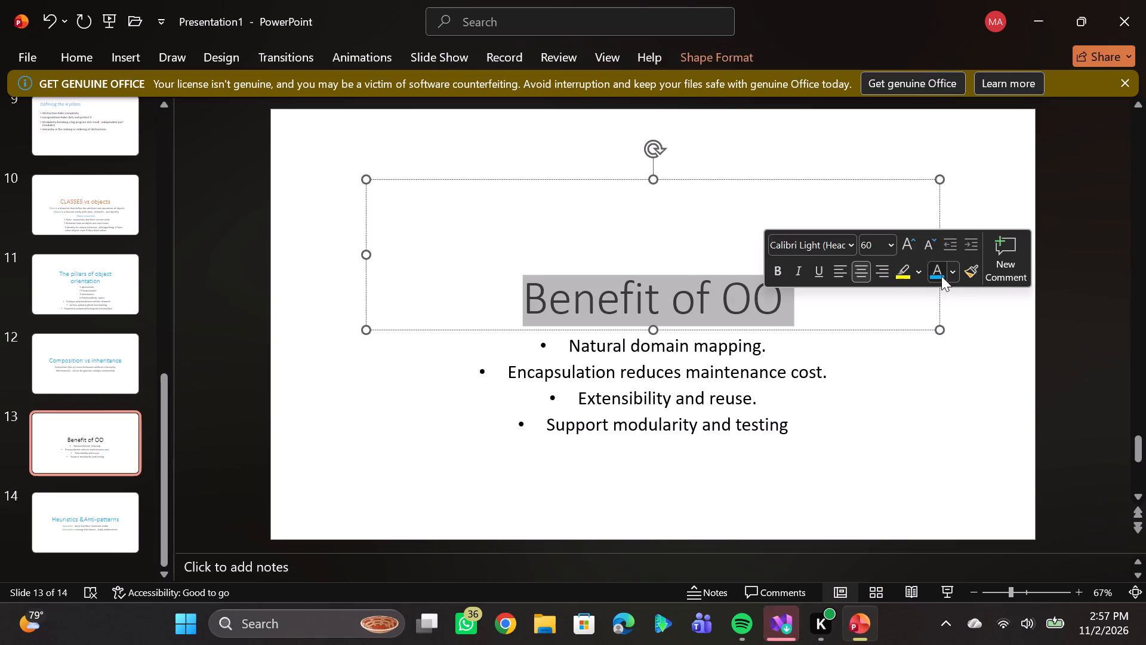
click(891, 348)
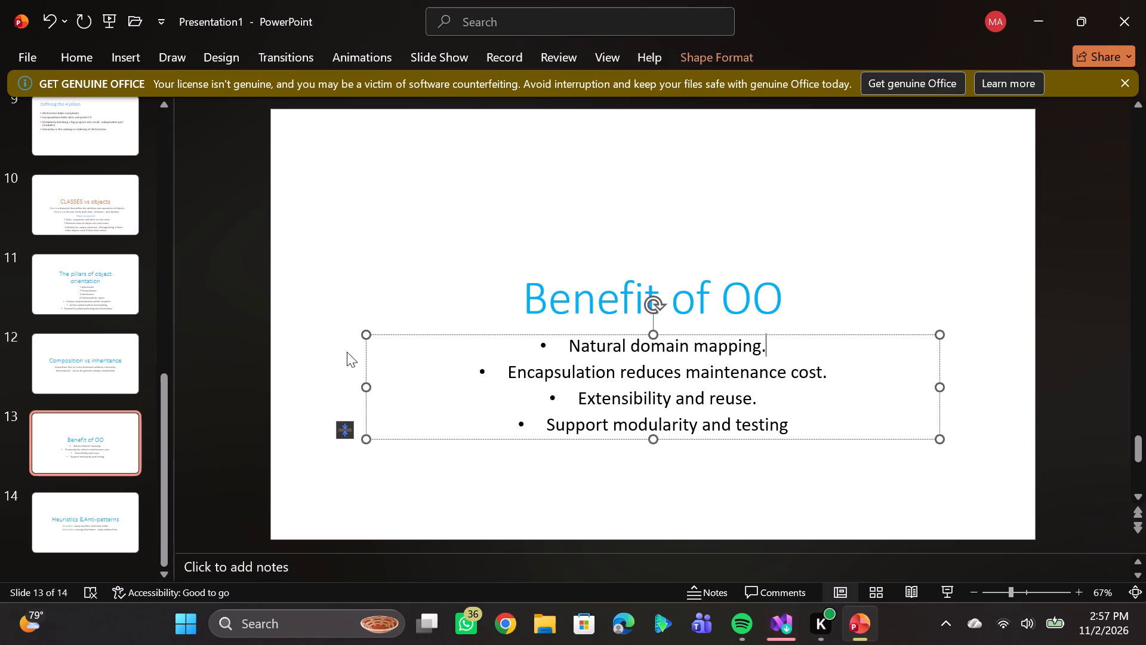
Add a new slide with the Title Slide layout after slide 14 and place the cursor in its title placeholder.
scroll(115, 306, down, 2)
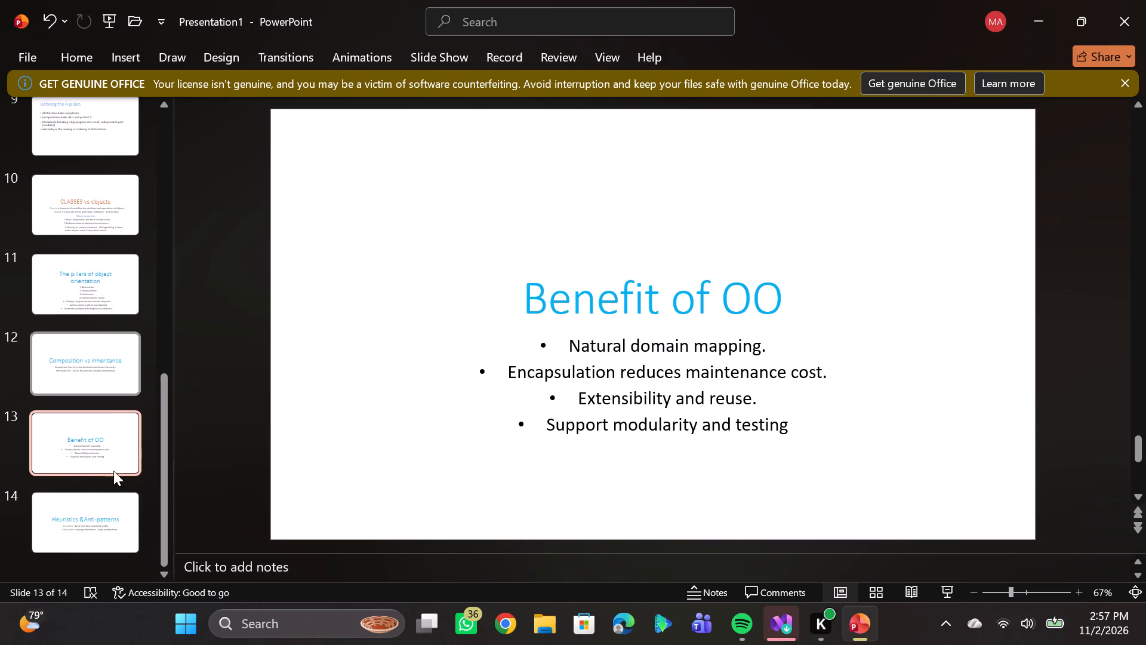
click(74, 542)
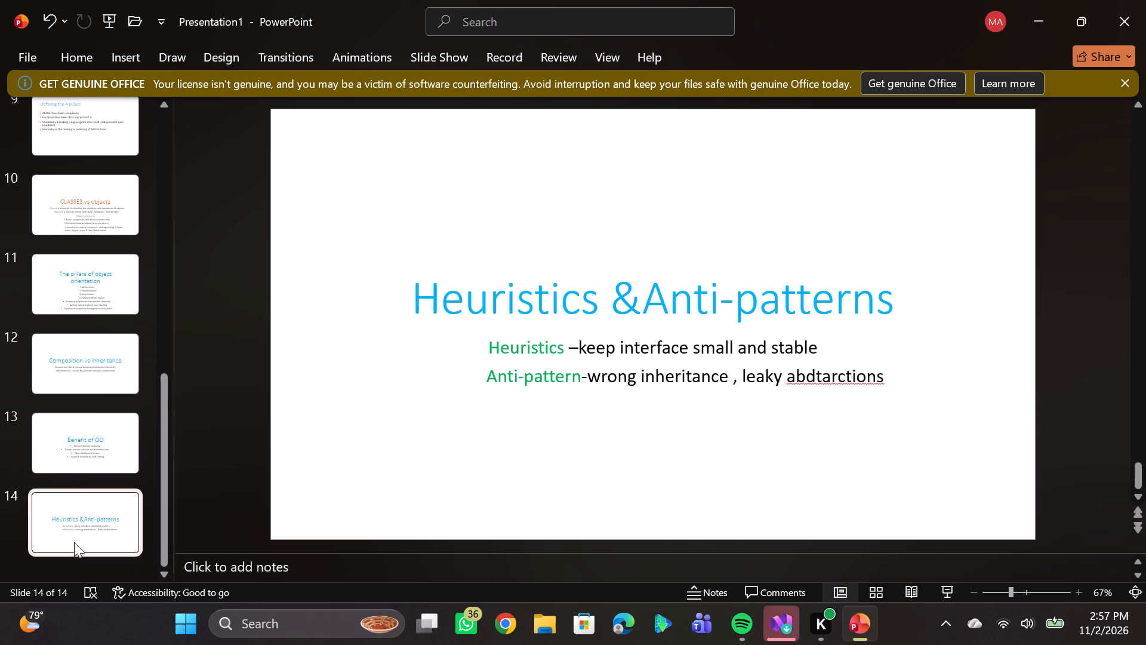
click(108, 57)
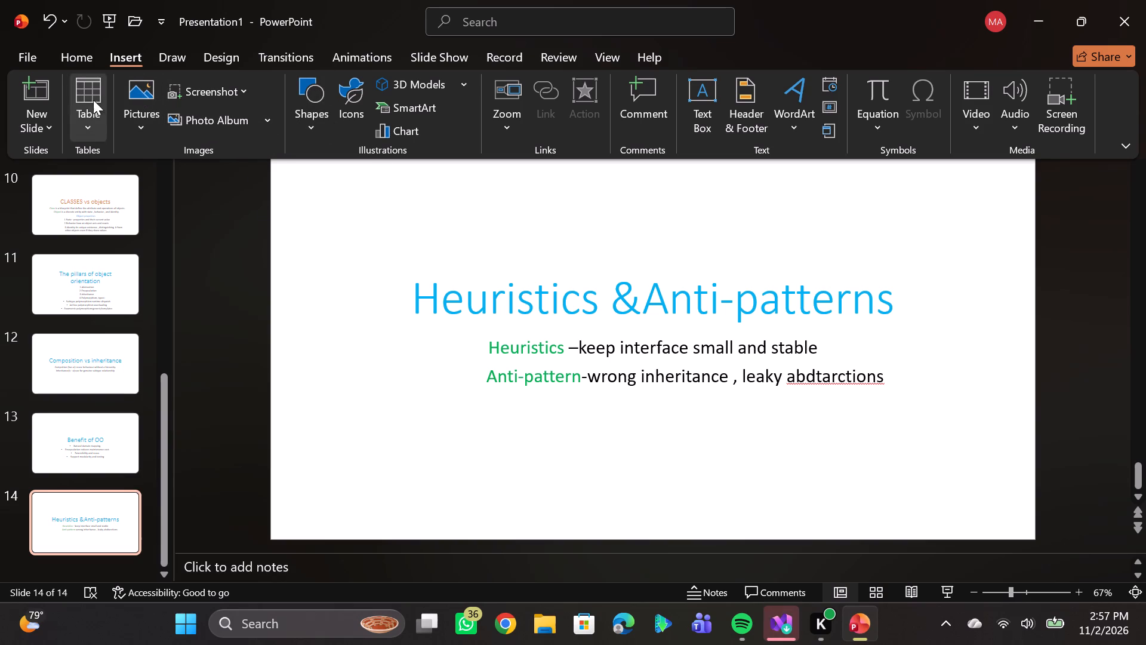
click(44, 116)
click(57, 175)
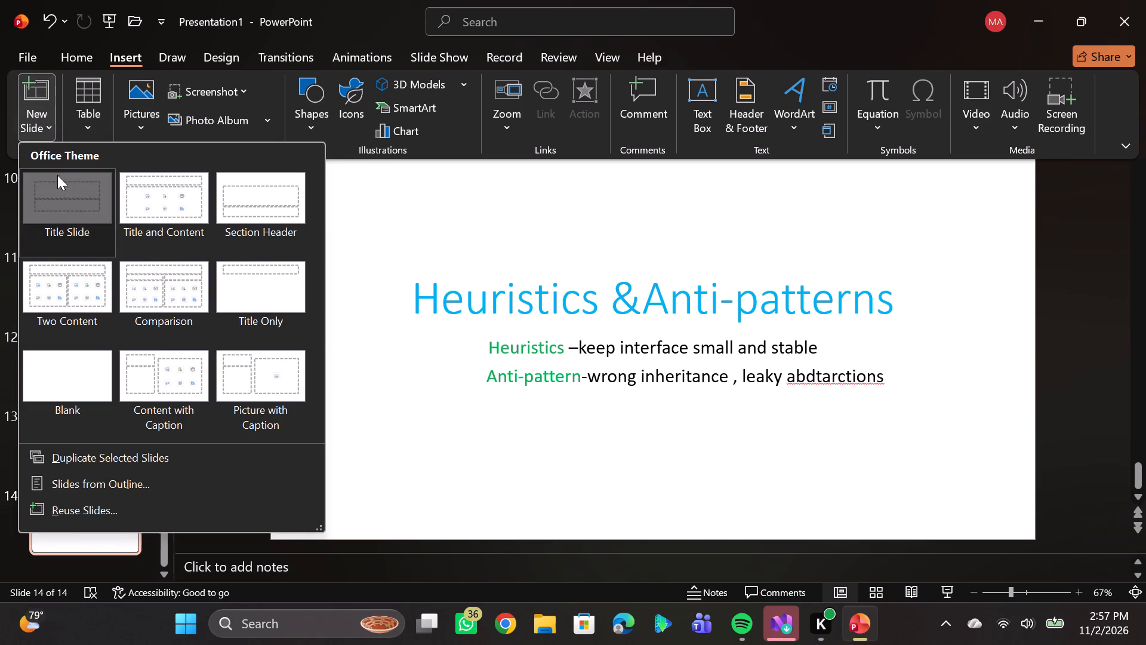
click(404, 229)
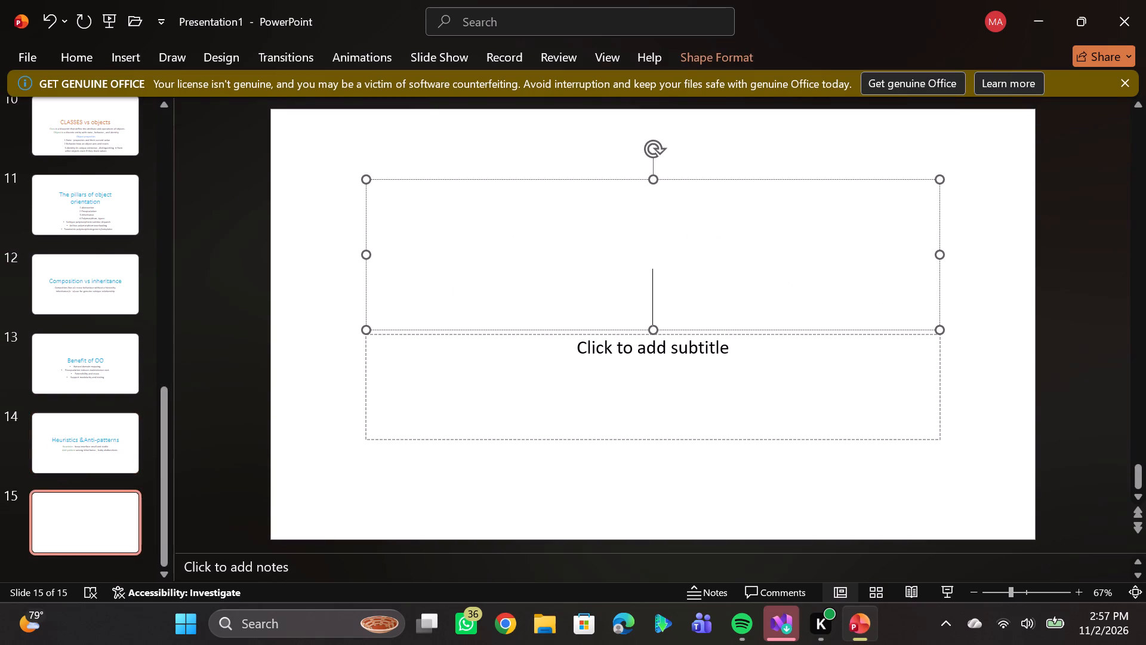
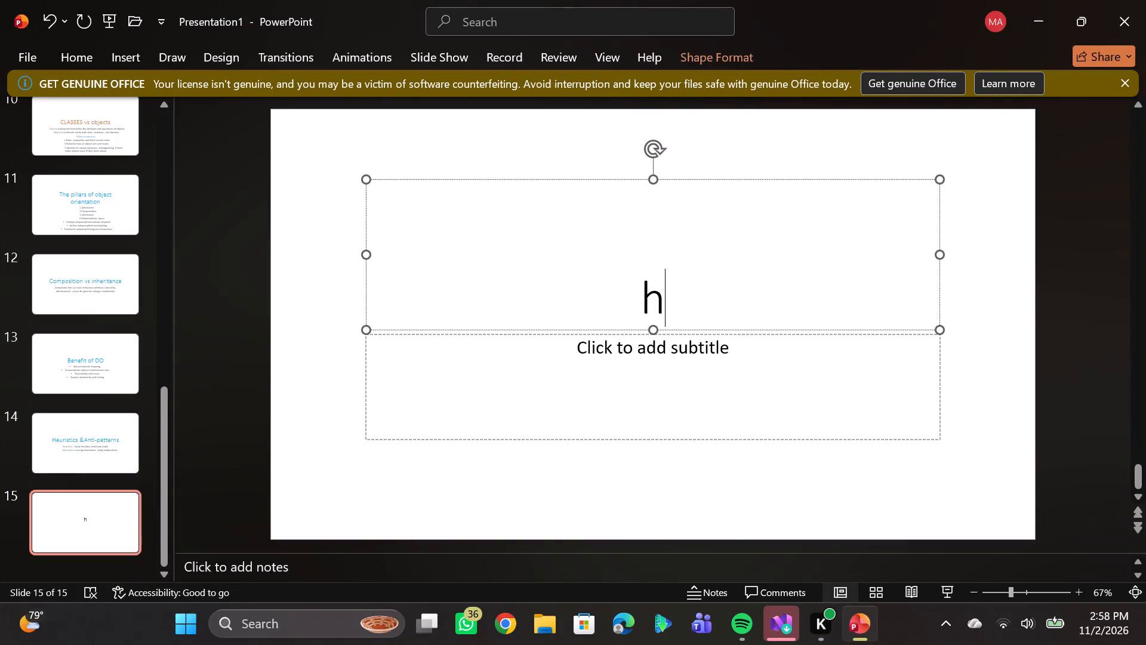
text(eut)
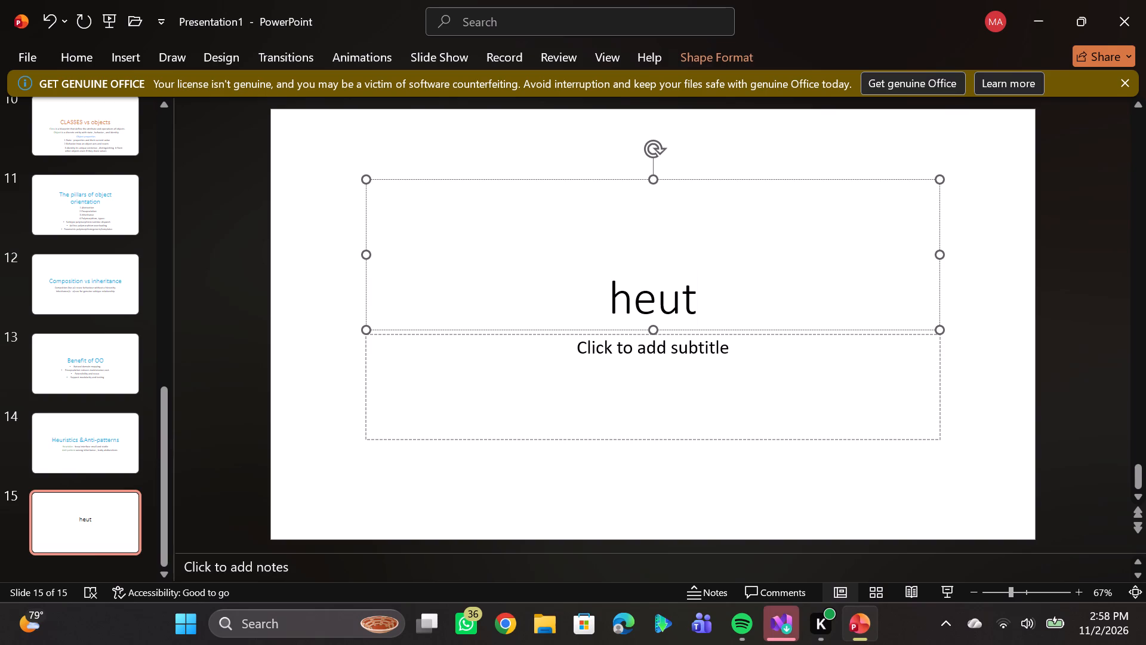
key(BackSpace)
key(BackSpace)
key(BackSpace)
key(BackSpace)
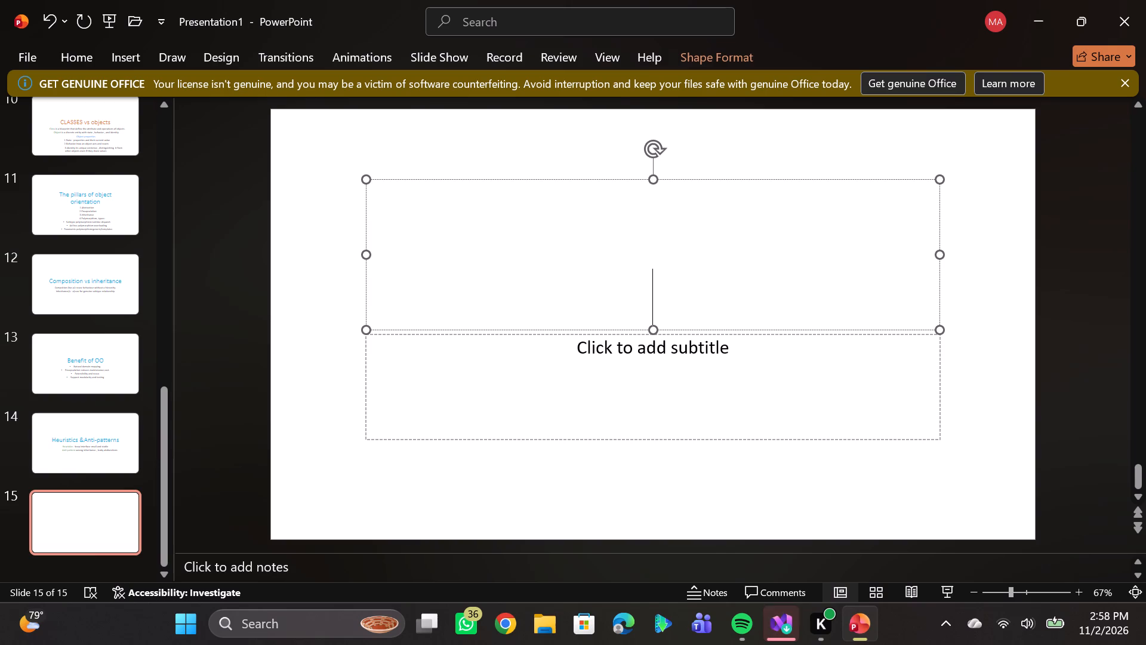
Enter the slide 15 title "Why requirements matter".
click(387, 259)
text(why)
key(space)
text(re)
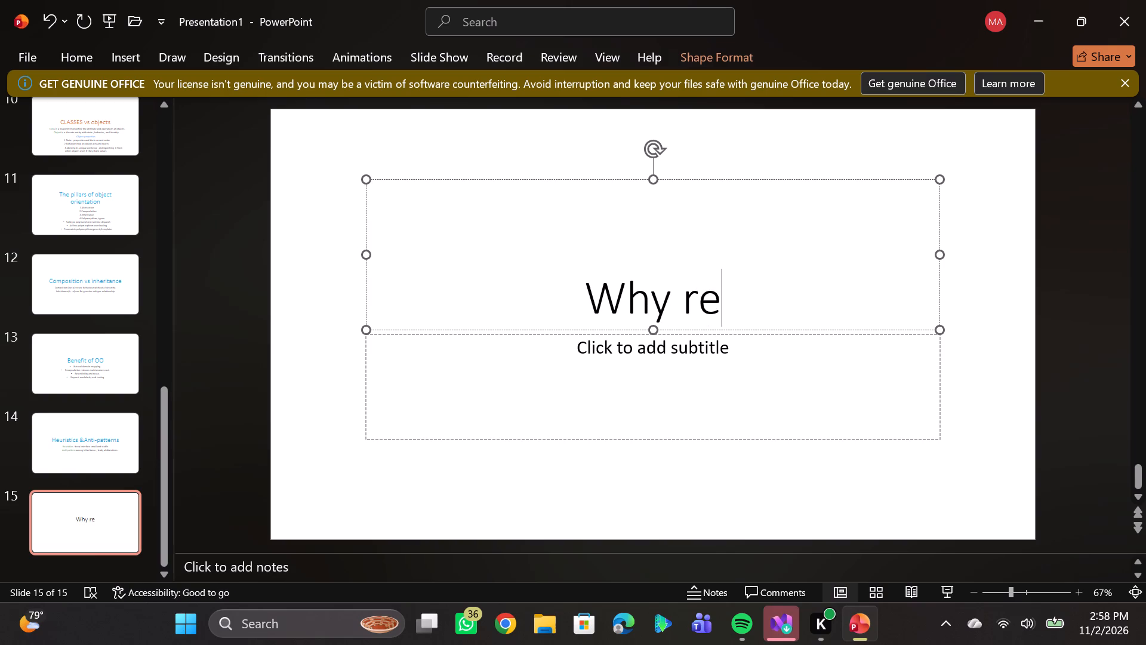
text(qui)
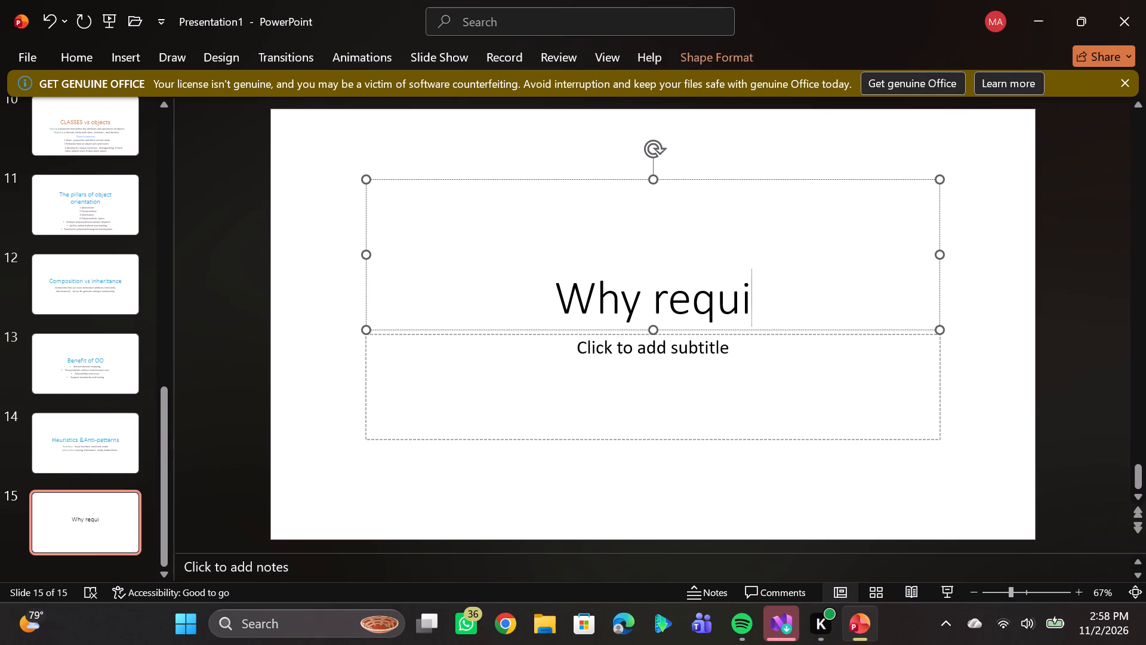
text(rement)
key(space)
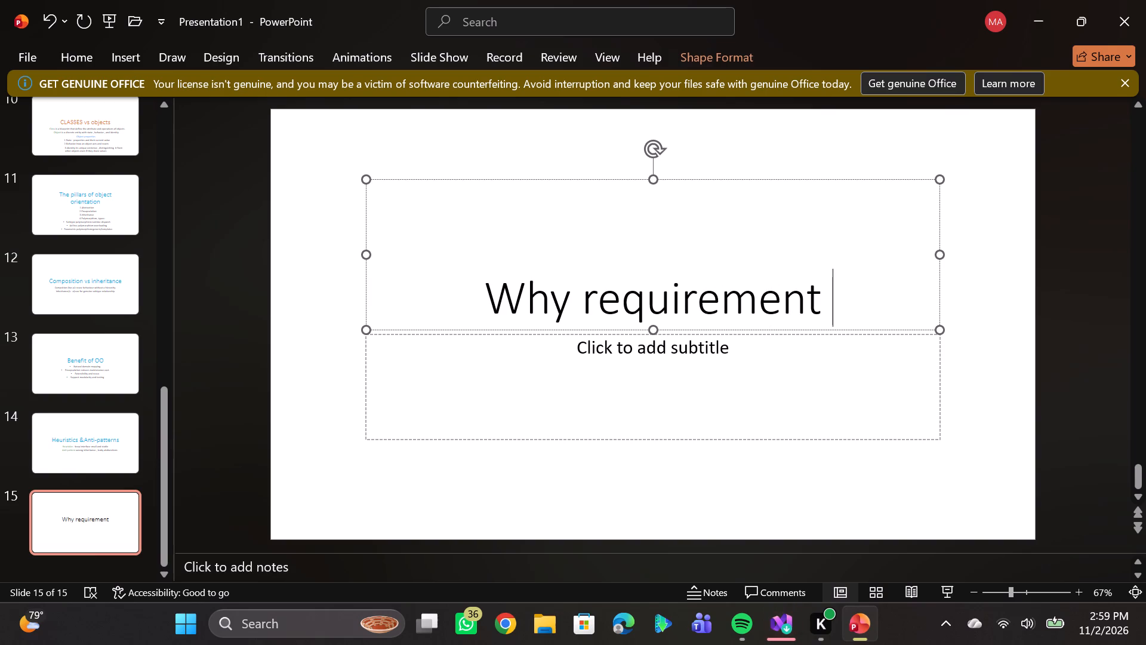
key(BackSpace)
text(s matter)
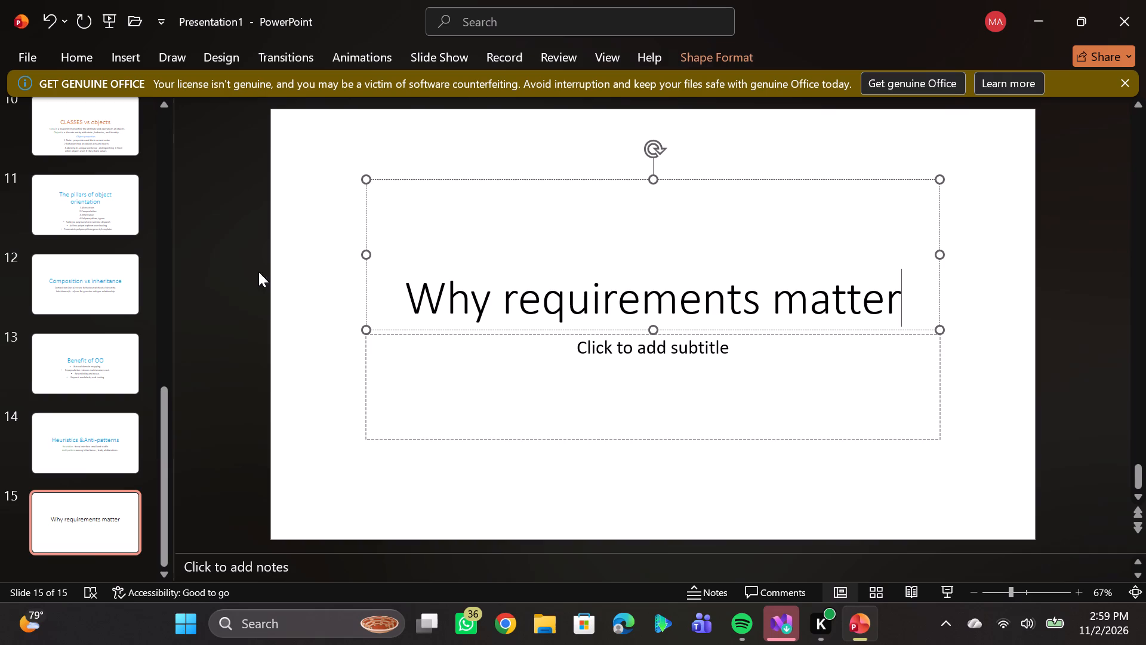
Colour the whole title "Why requirements matter" light blue and place the cursor in the subtitle placeholder.
click(395, 287)
drag(395, 287, 657, 300)
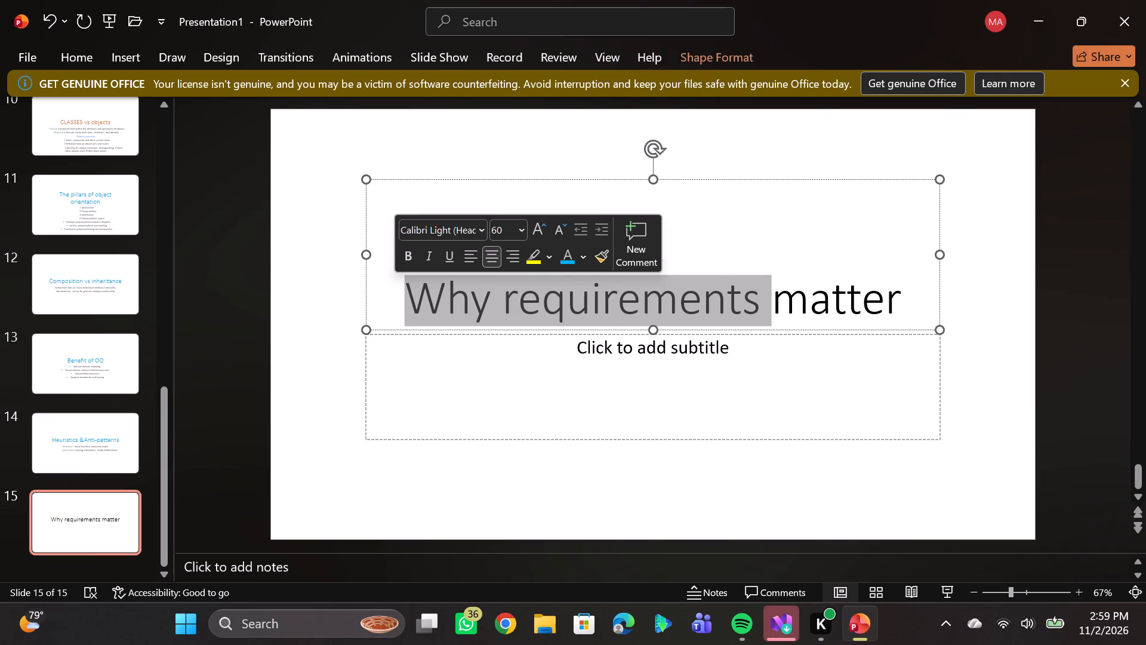
drag(657, 300, 852, 303)
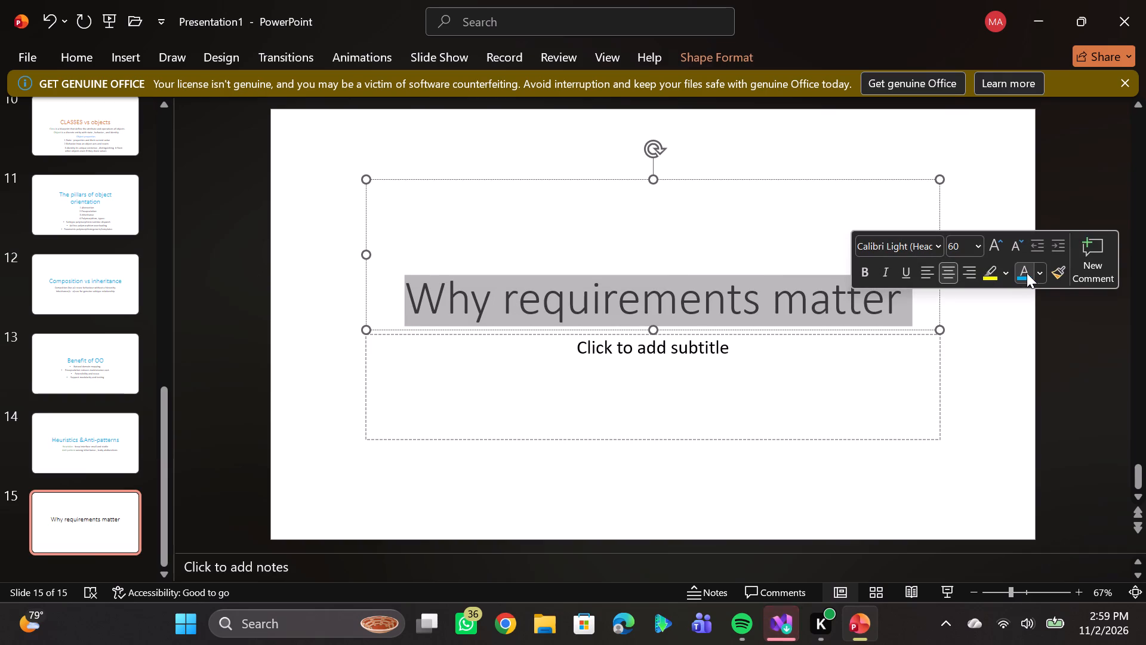
click(1027, 274)
click(791, 367)
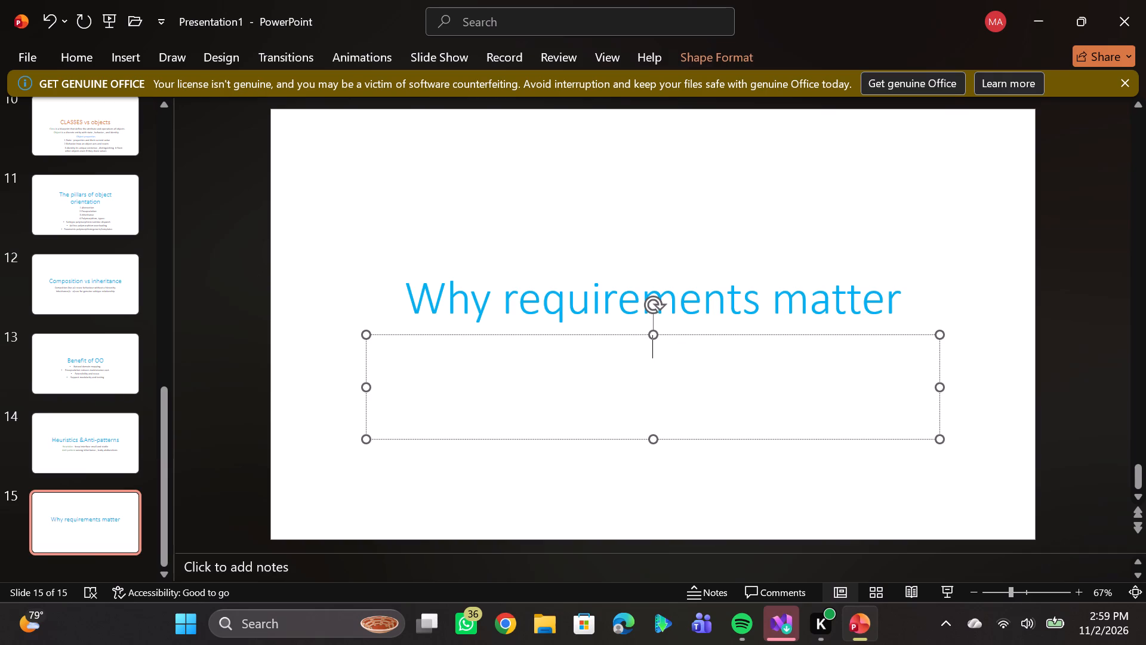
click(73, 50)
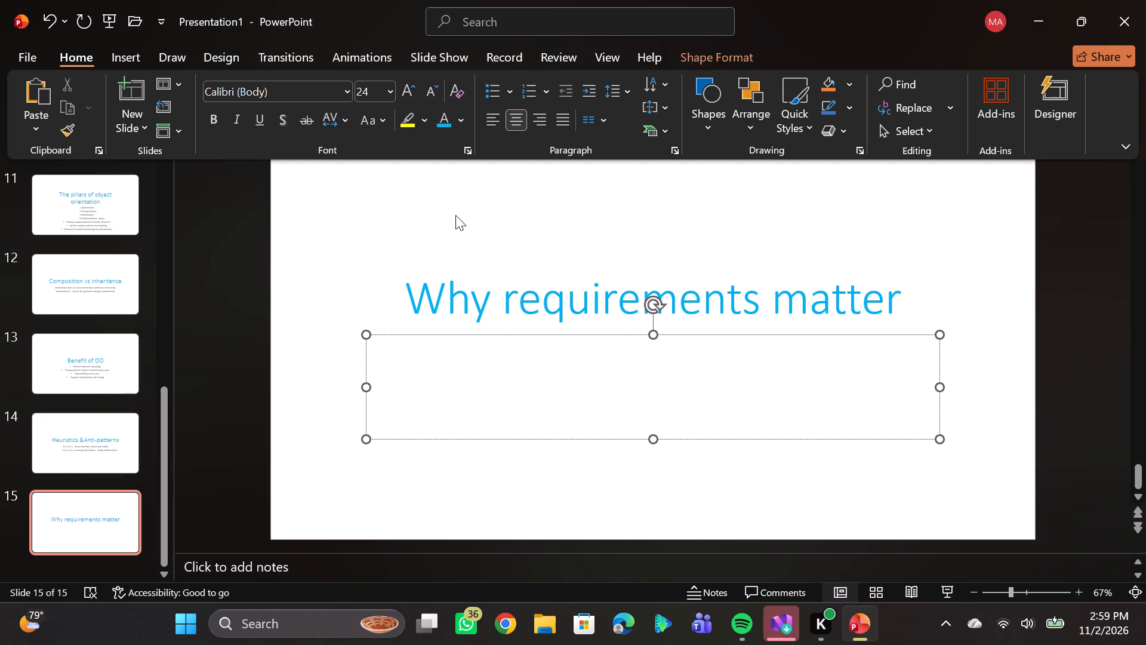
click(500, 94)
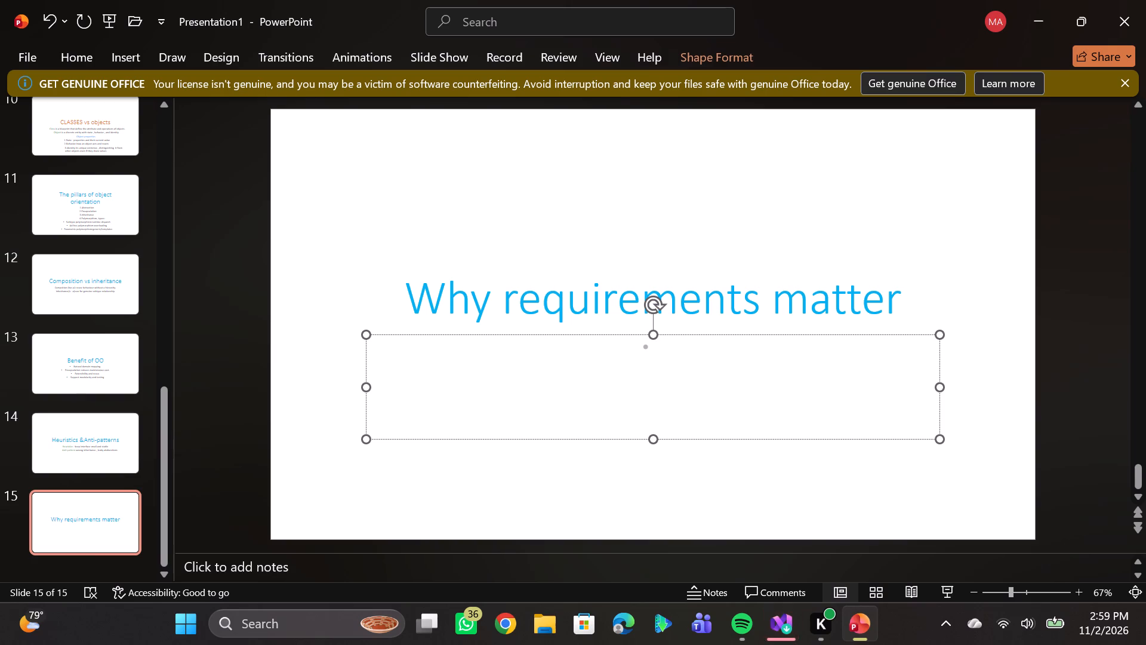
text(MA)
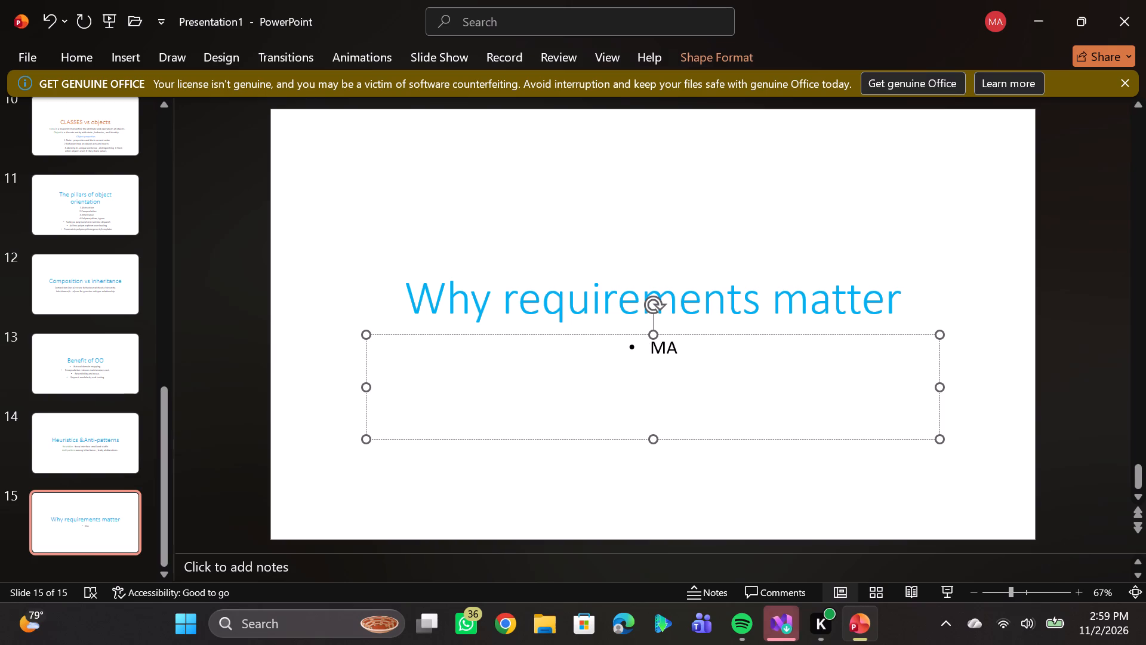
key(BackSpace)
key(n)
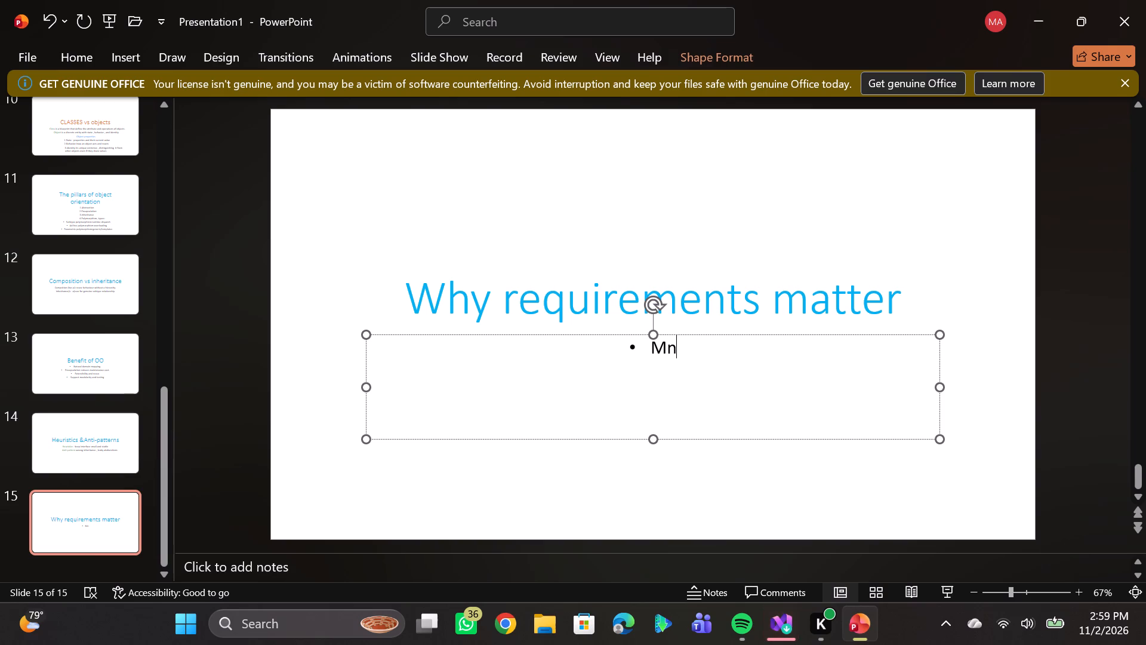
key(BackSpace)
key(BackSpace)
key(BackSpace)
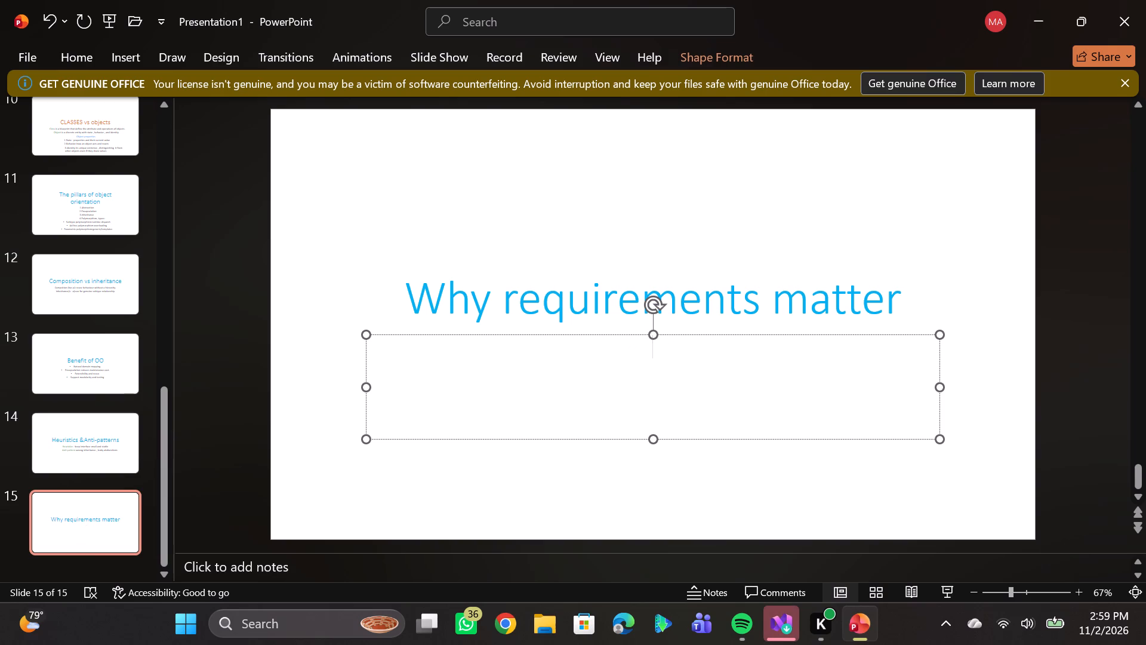
Enter the unbulleted subtitle line "Prevent failing of software project due to poorly captured requirements" on slide 15, followed by a new line.
key(p)
text(re)
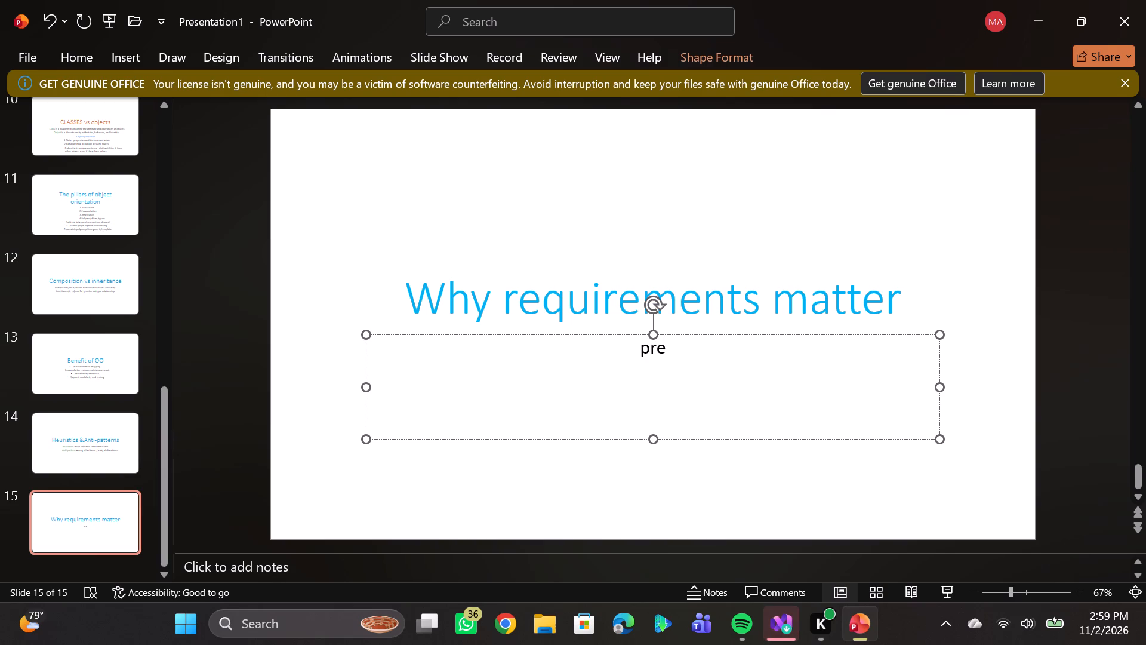
text(vent)
key(space)
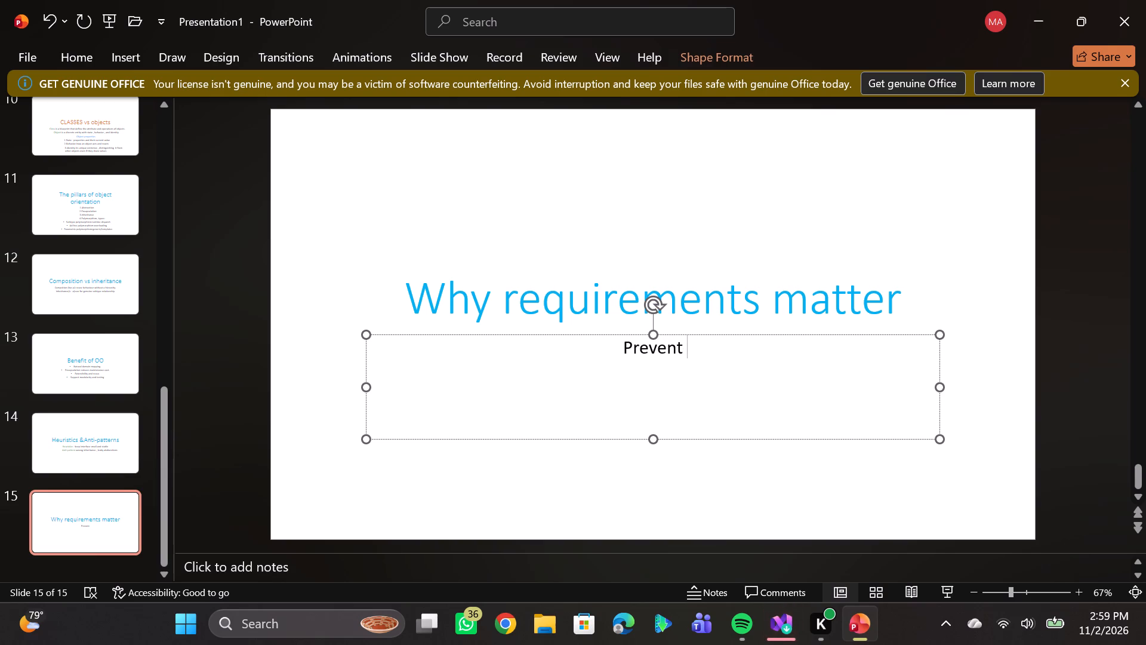
text(failing of sof)
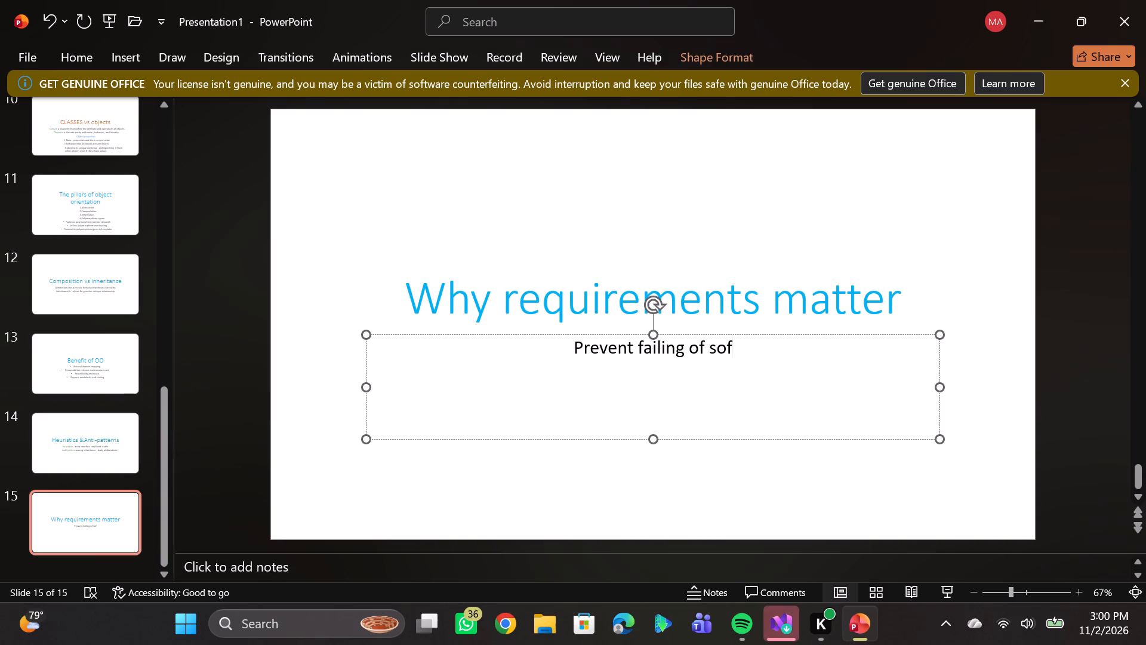
key(t)
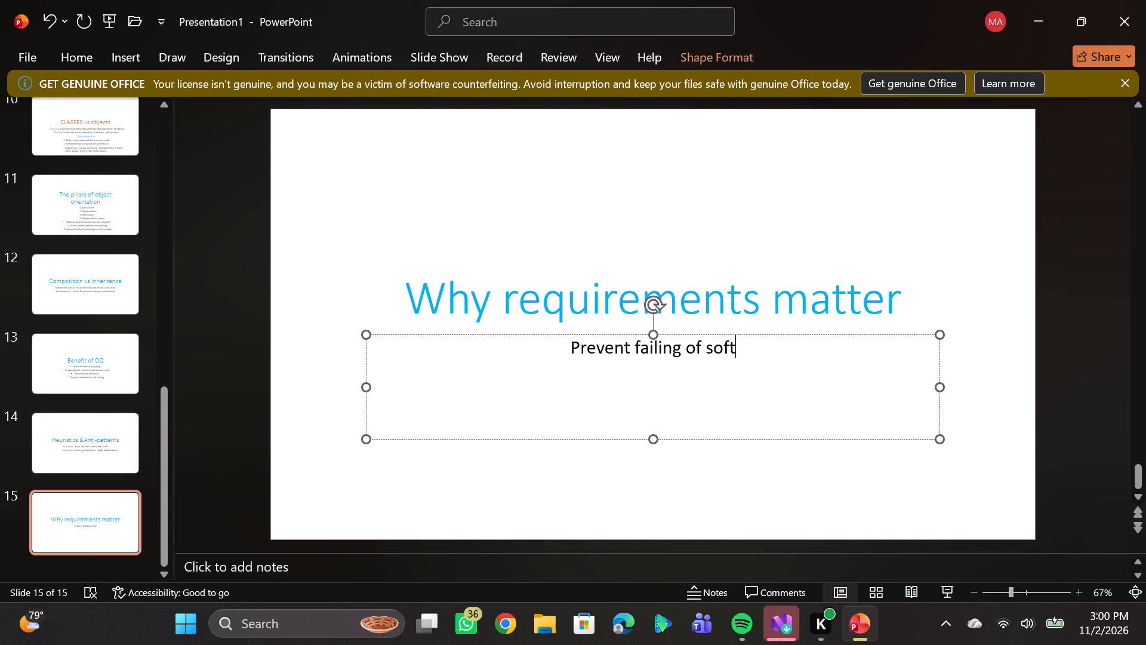
text(ware p)
text(ro)
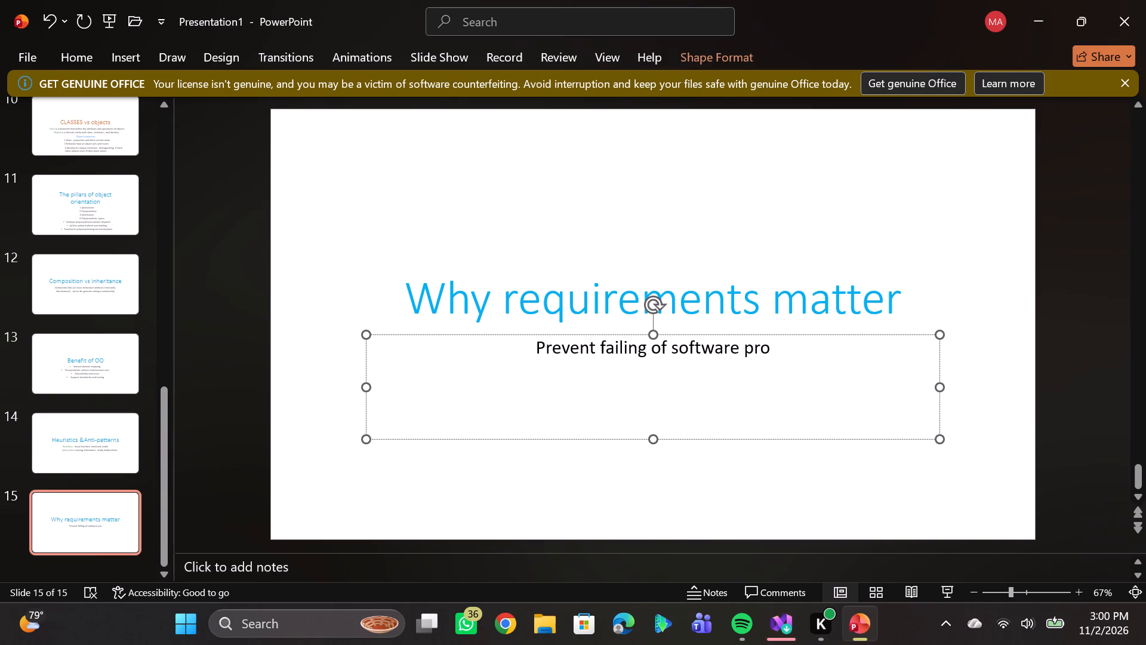
text(ject due to p)
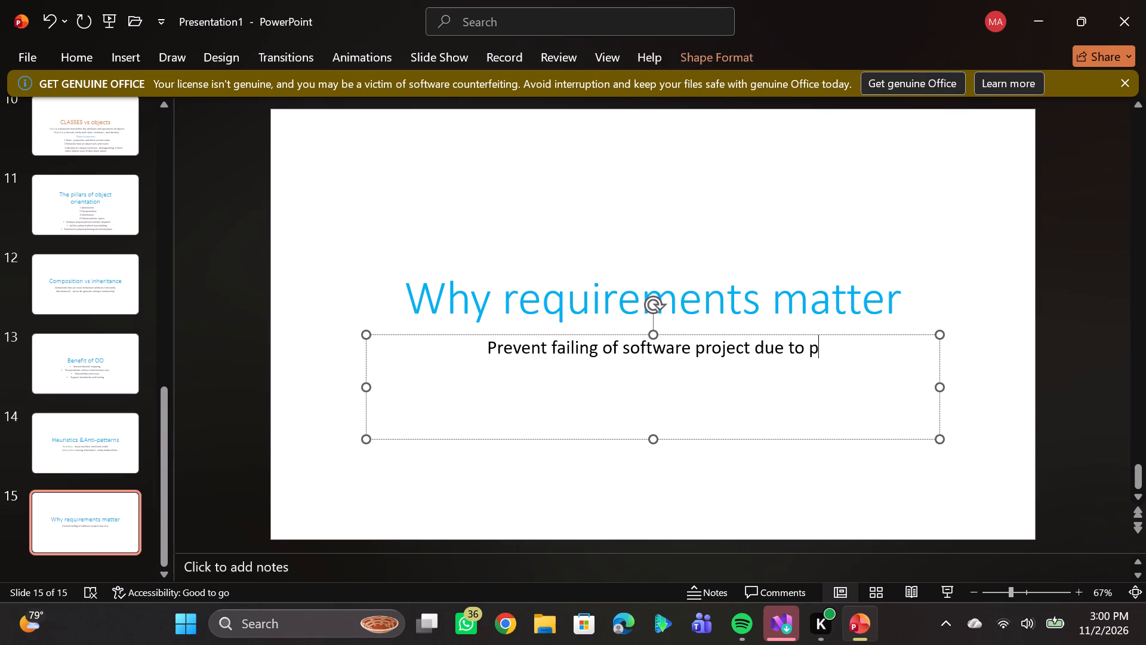
text(oor)
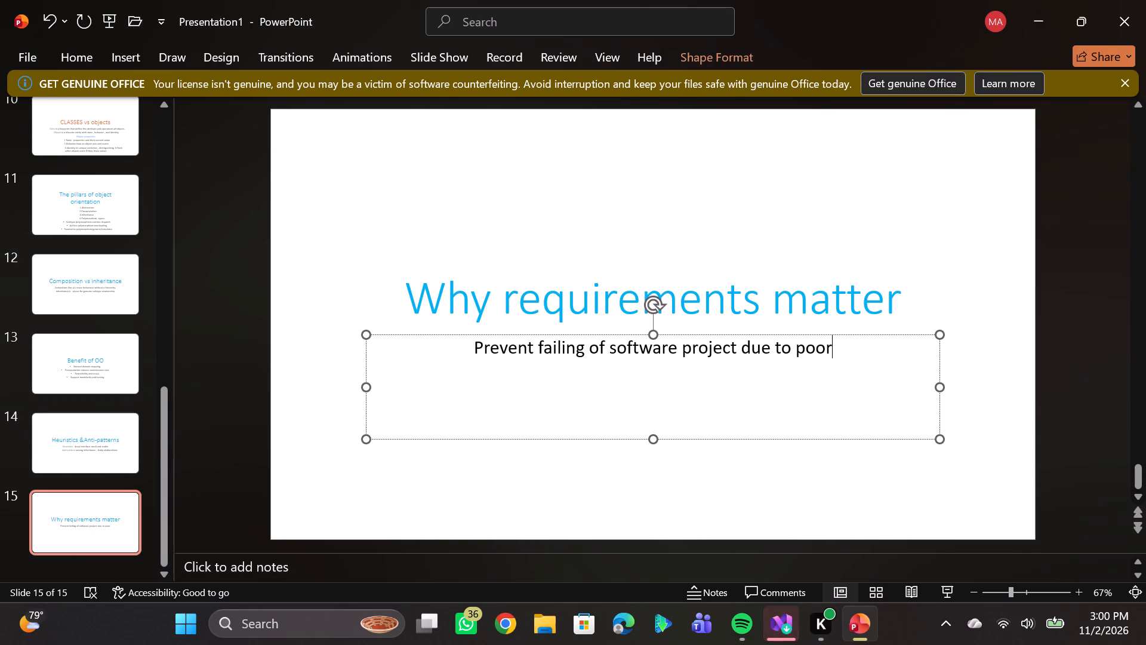
text(ly cap)
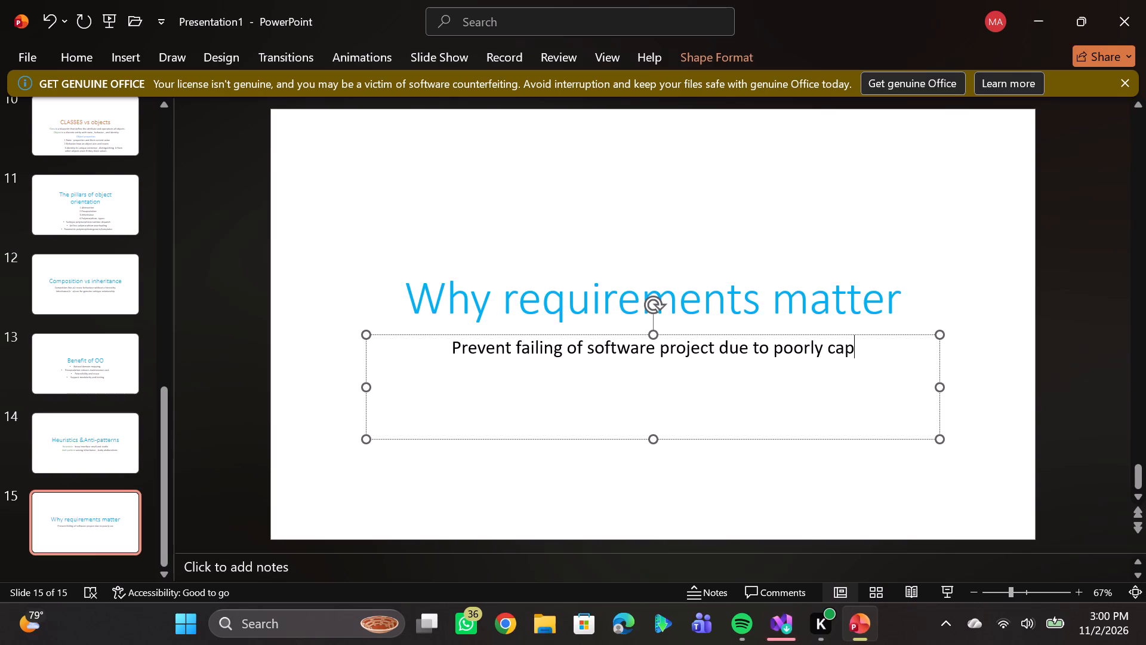
text(tut=)
key(BackSpace)
key(BackSpace)
key(BackSpace)
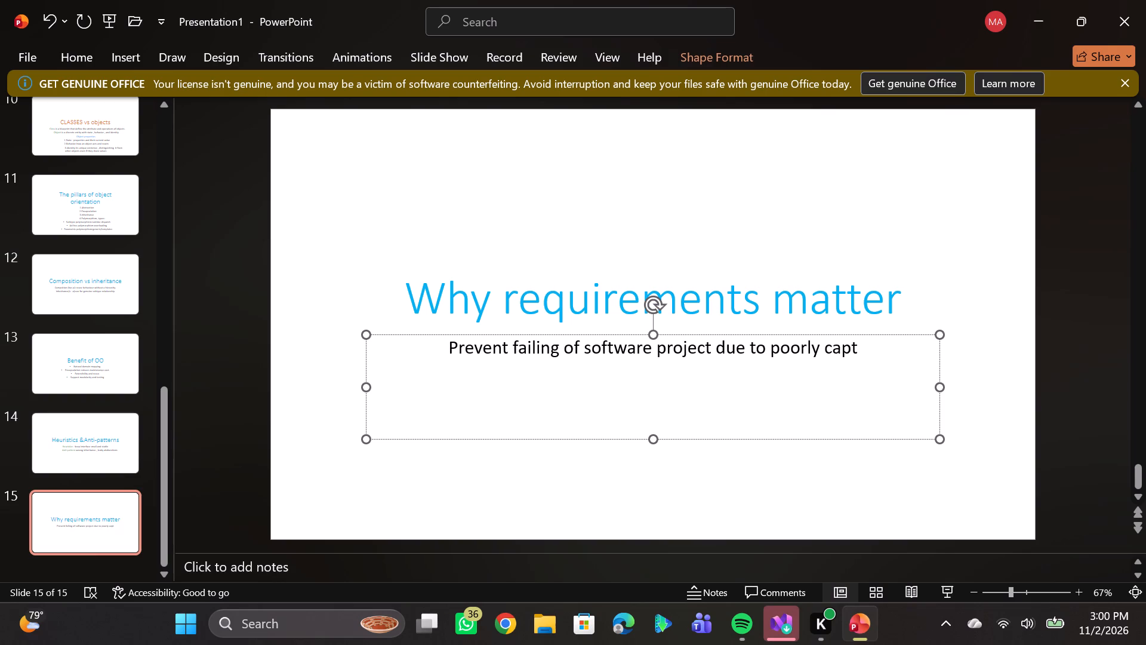
text(ured)
key(space)
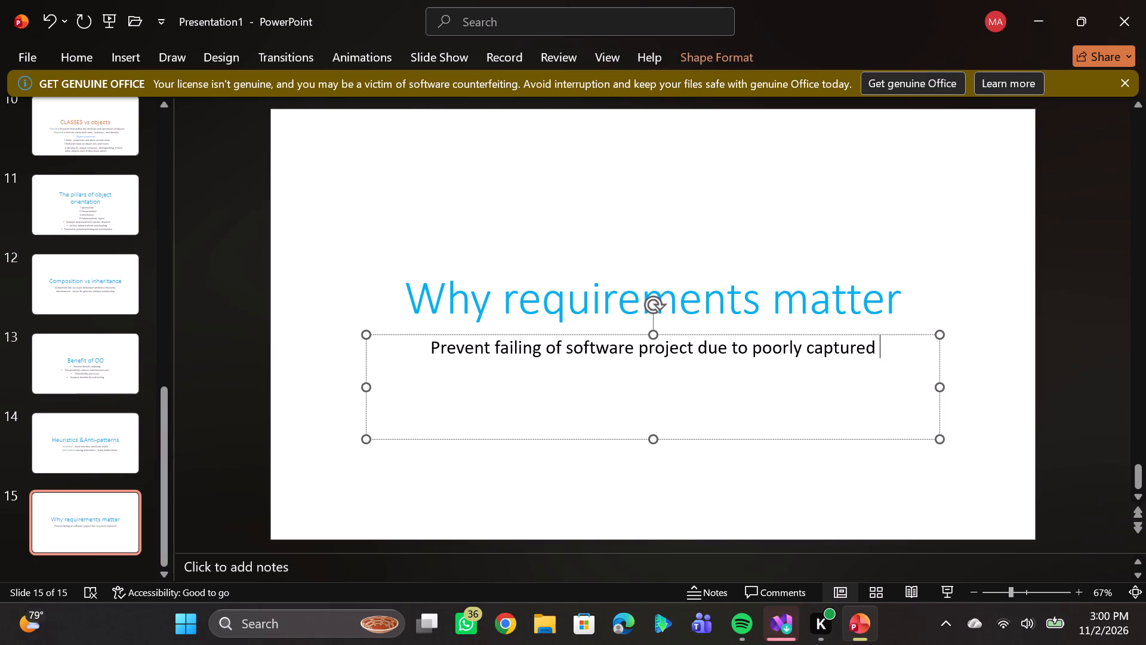
text(re)
key(q)
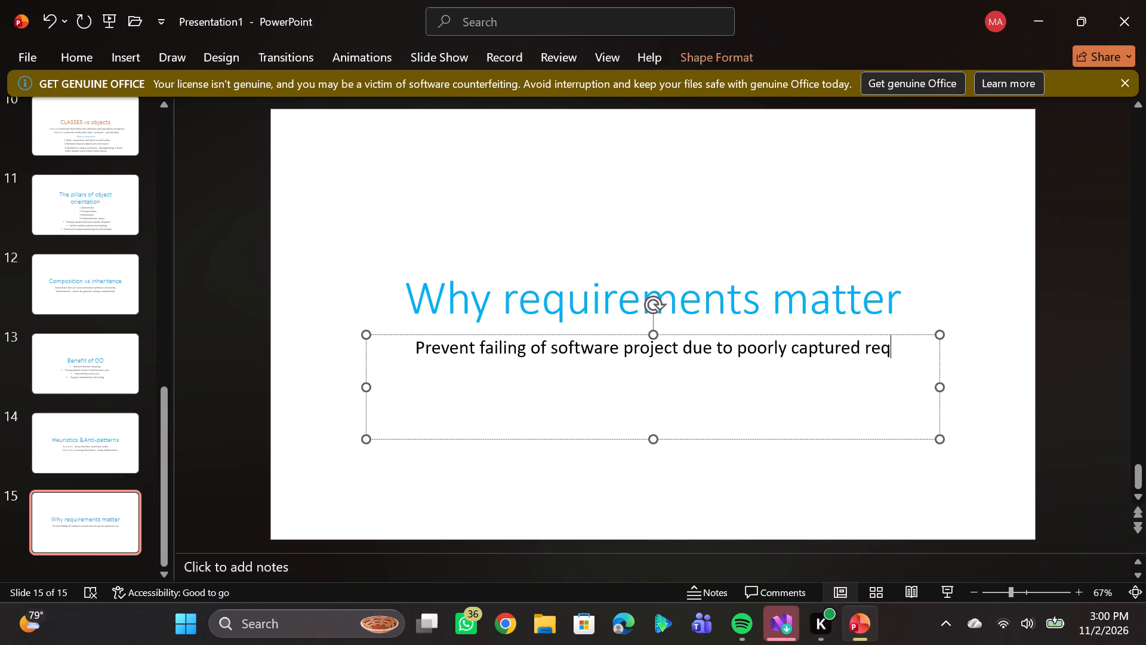
text(ui)
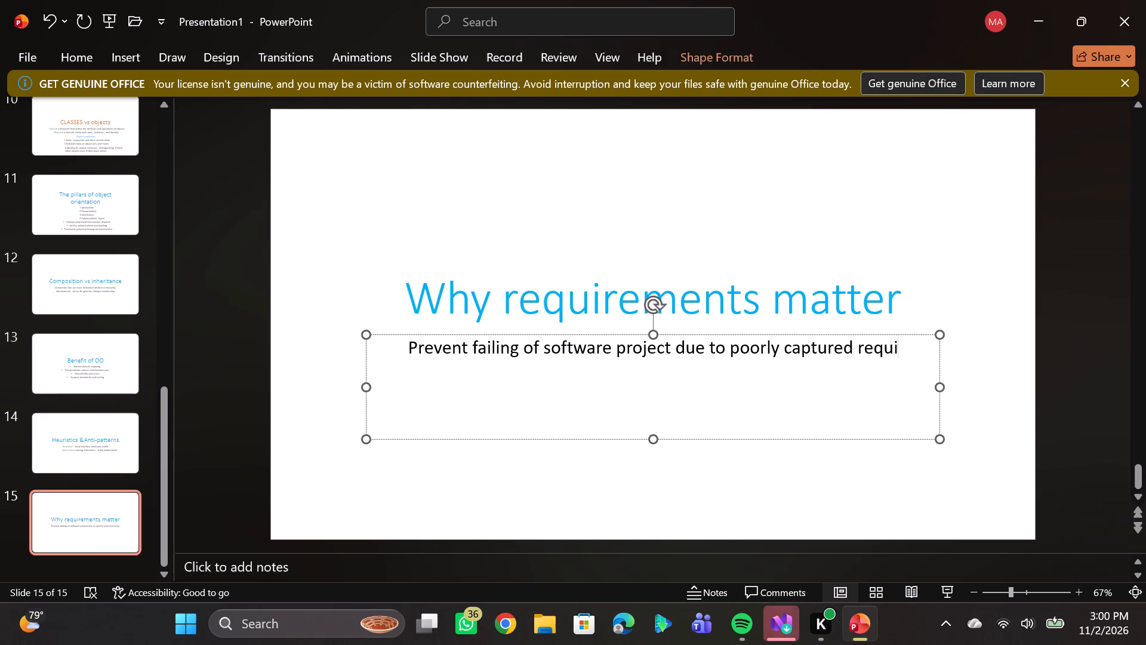
text(rements)
key(Return)
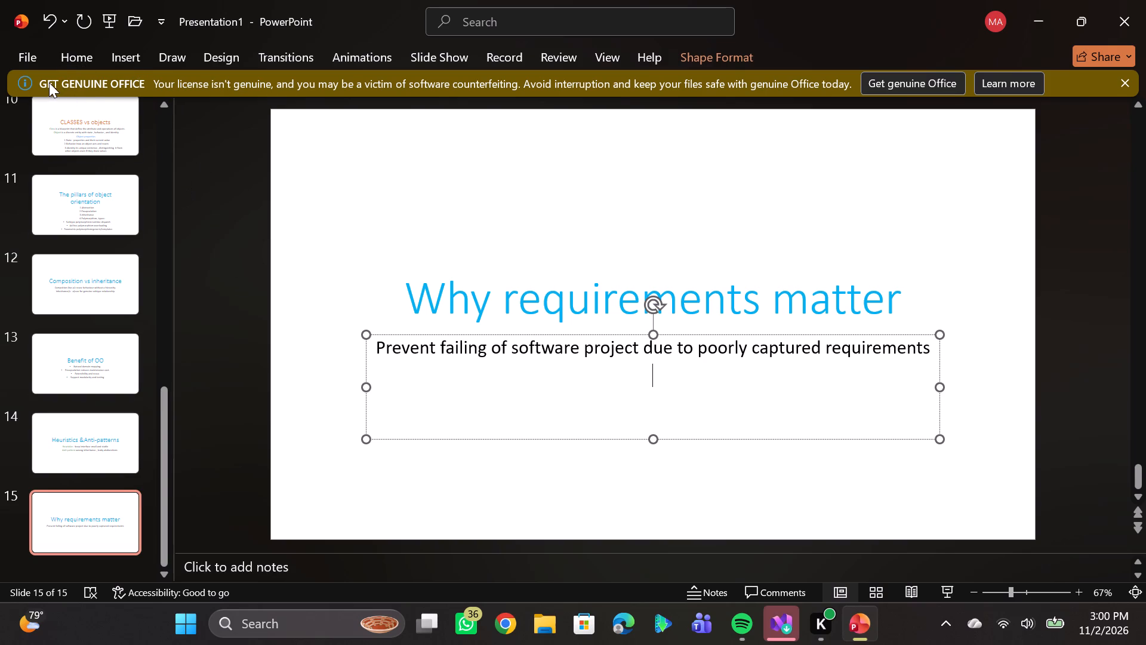
Add a new slide with the Title Slide layout after slide 15 and place the cursor in its title placeholder.
click(74, 58)
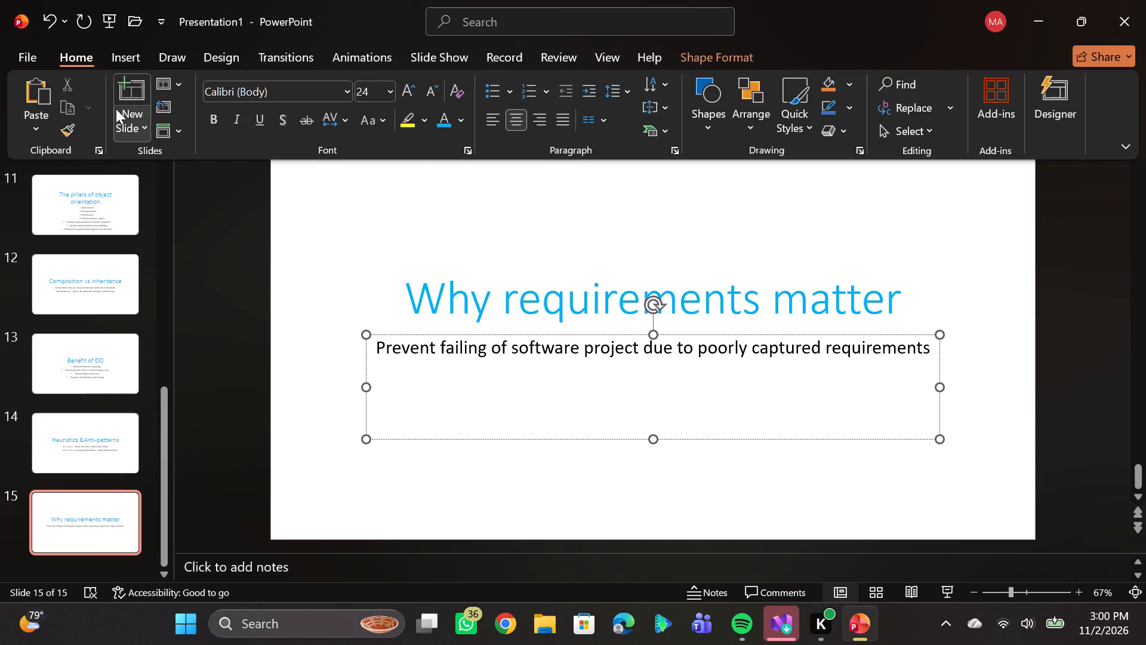
click(122, 117)
click(161, 206)
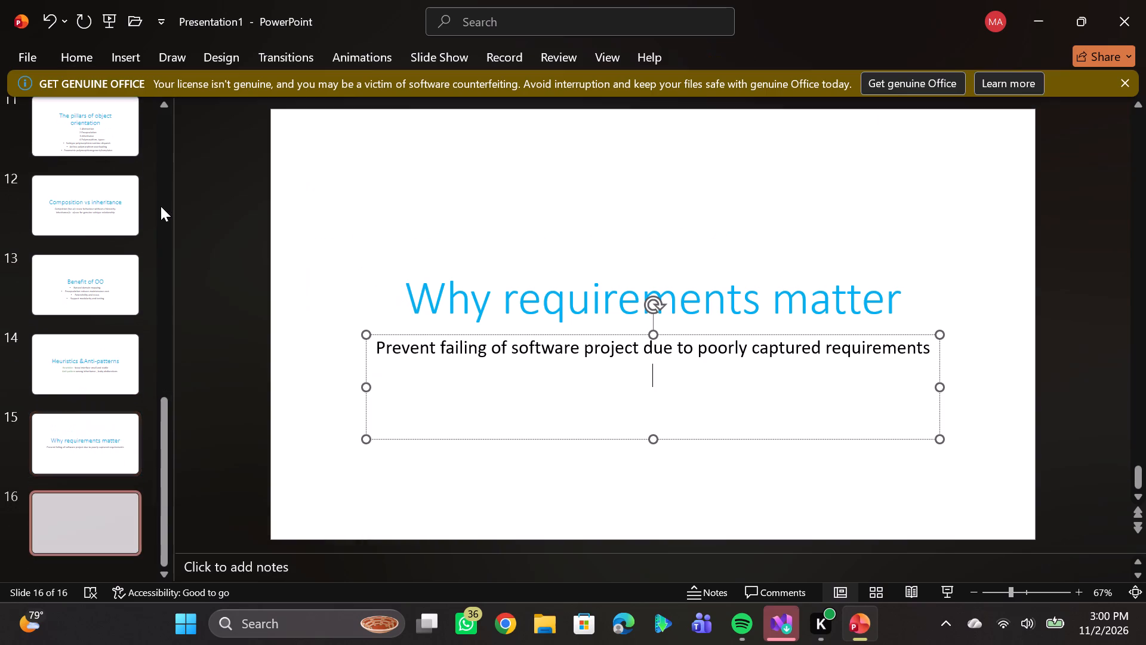
click(412, 230)
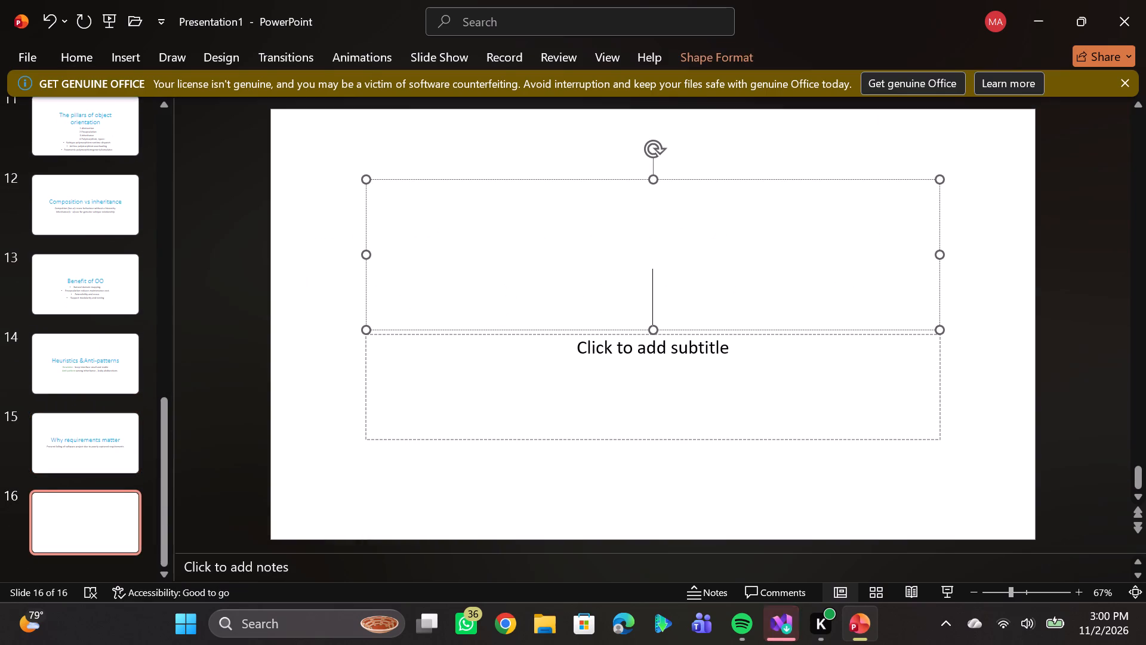
Enter the slide 16 title "Techniques for Capturing Requirements".
text(tec)
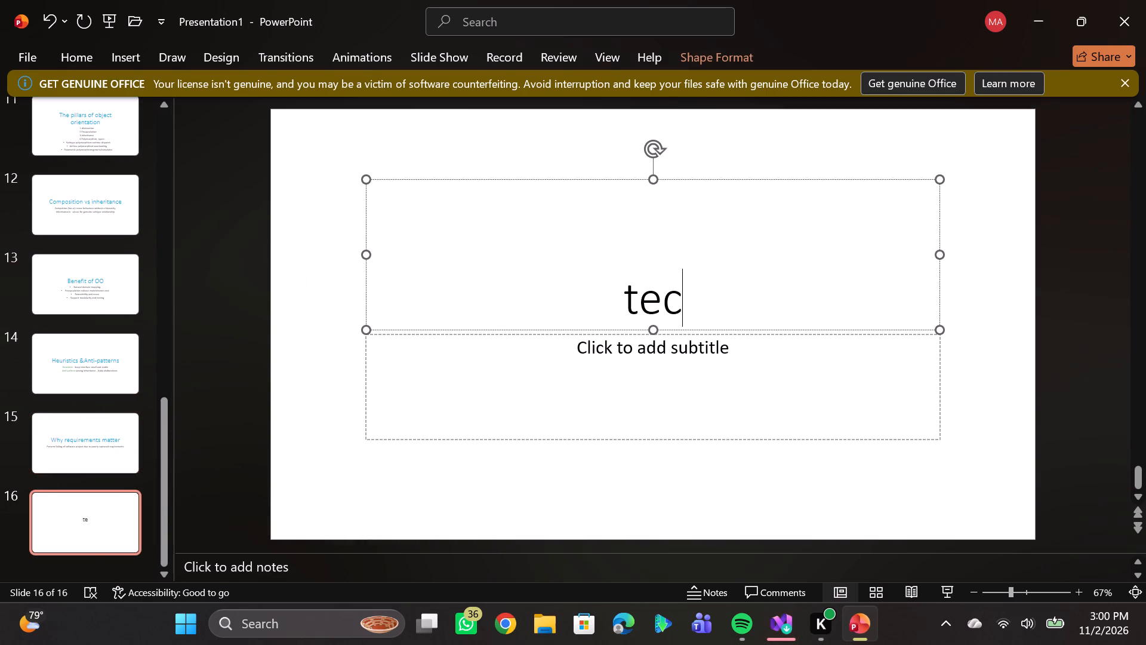
key(BackSpace)
key(BackSpace)
key(BackSpace)
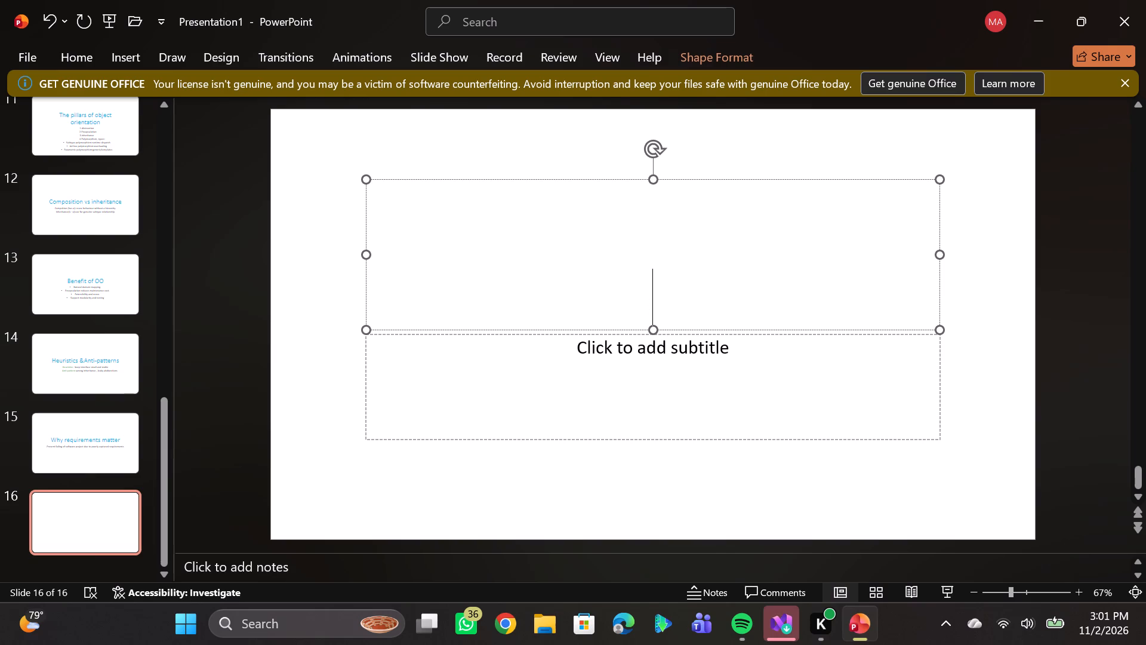
key(t)
key(e)
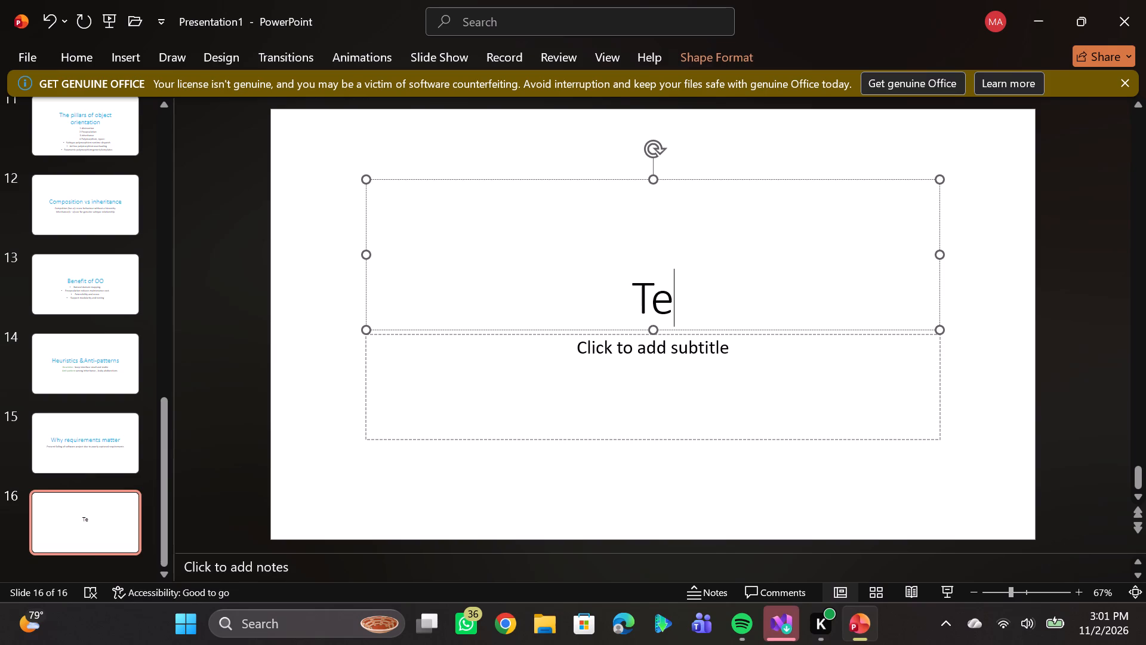
text(ch)
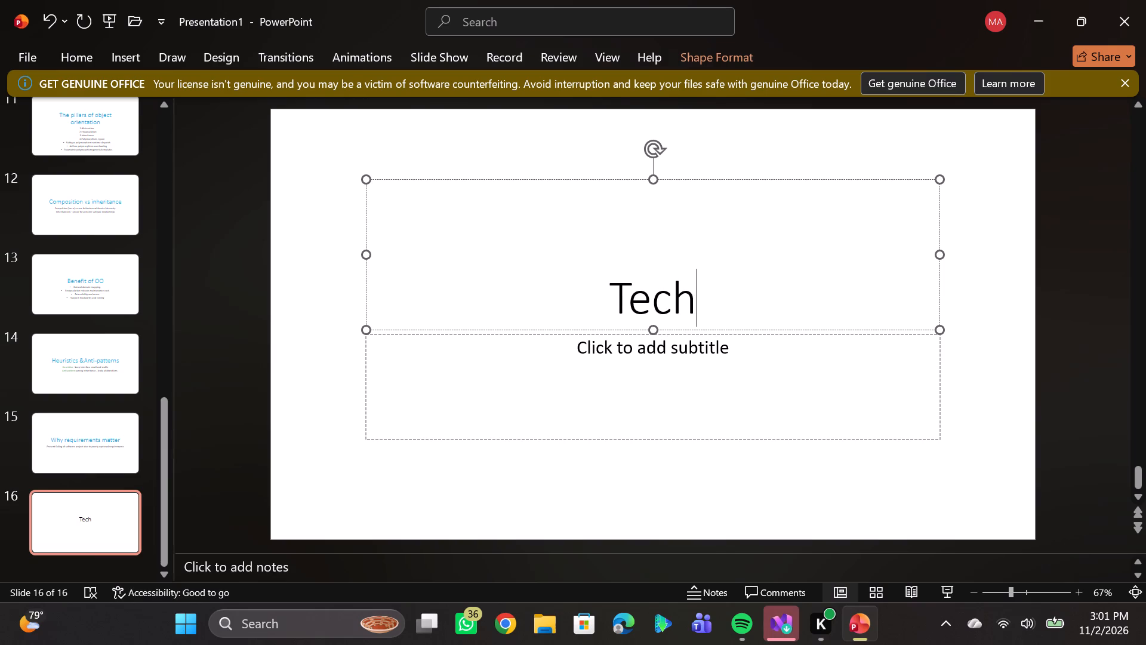
text(ni)
text(ques for)
key(space)
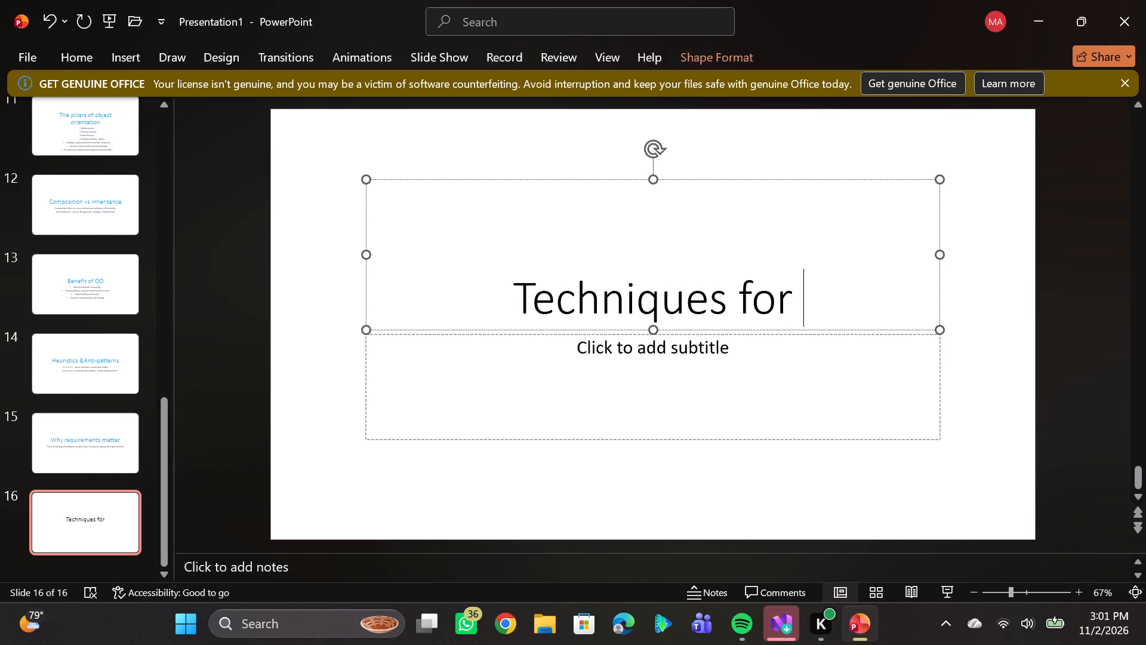
key(c)
key(a)
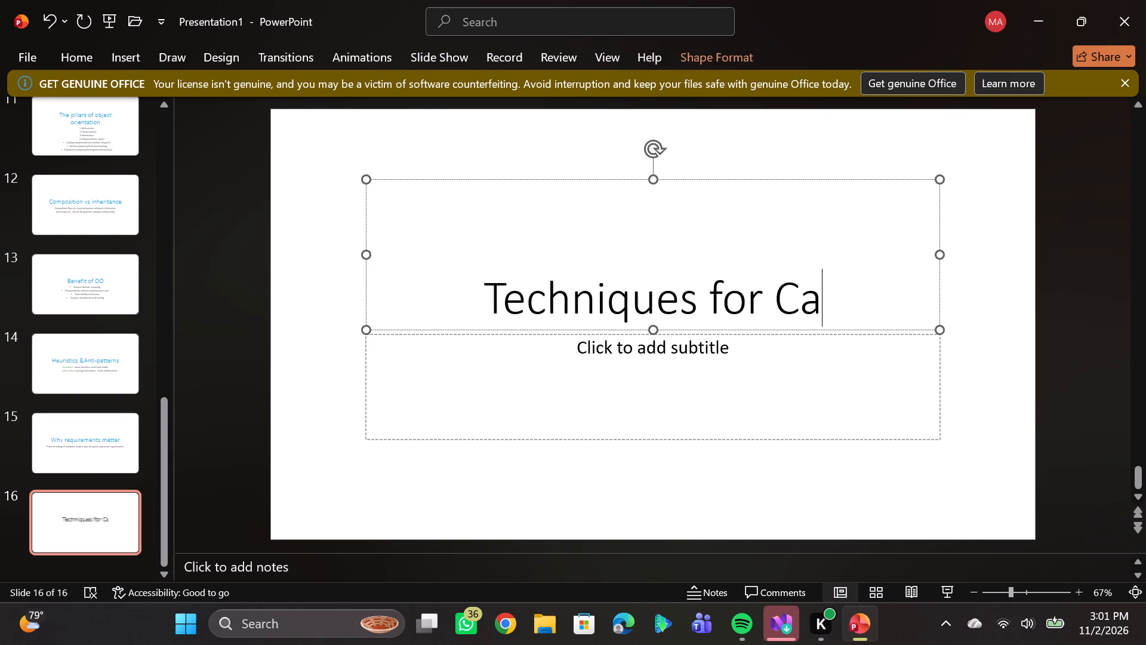
text(pturing)
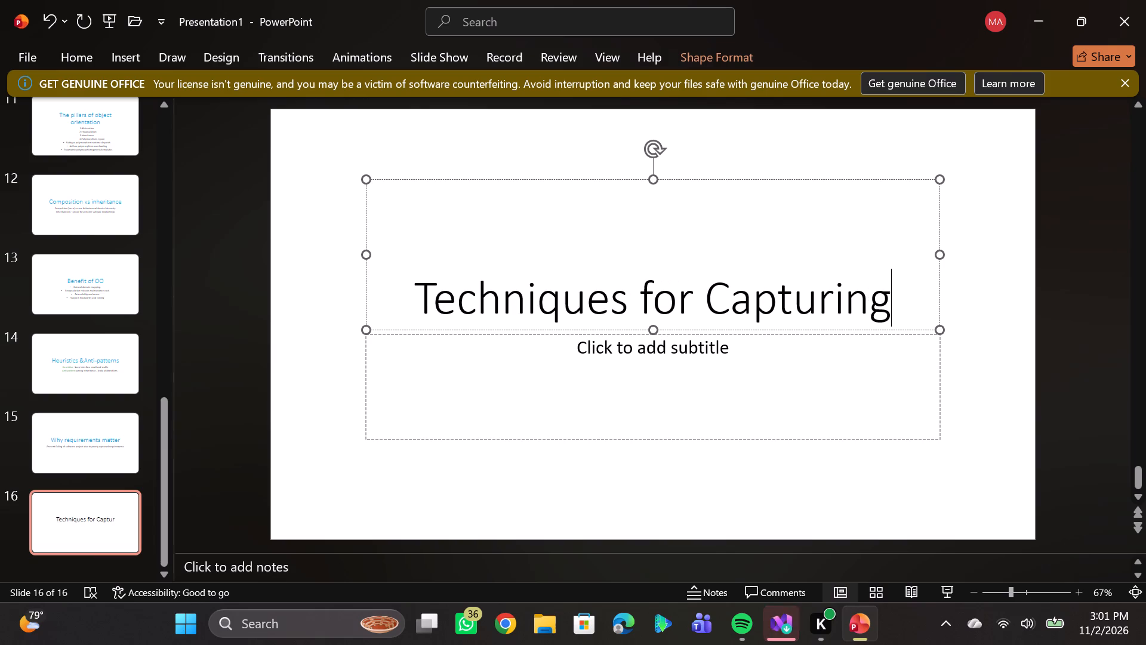
key(space)
text(RE)
key(BackSpace)
key(e)
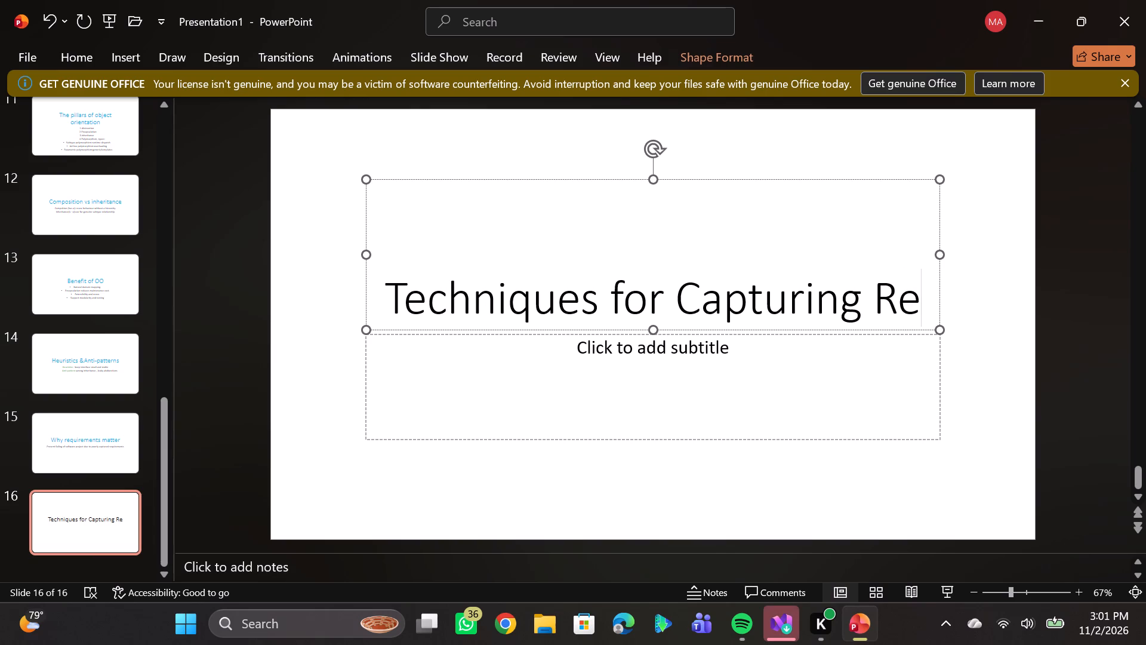
text(qu)
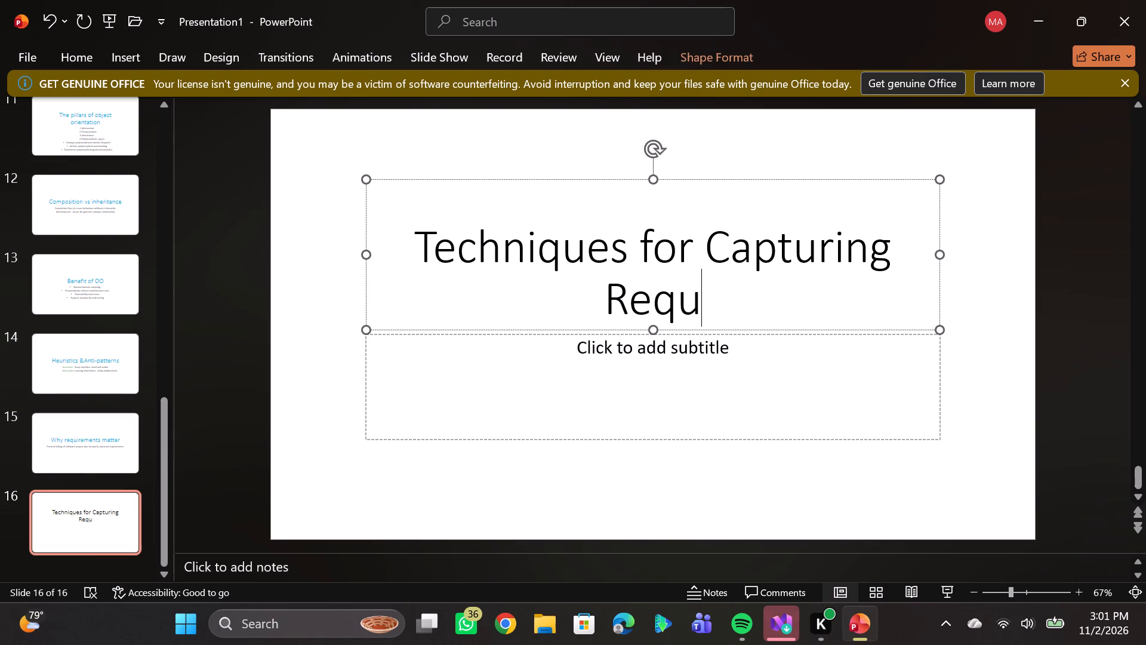
text(ire)
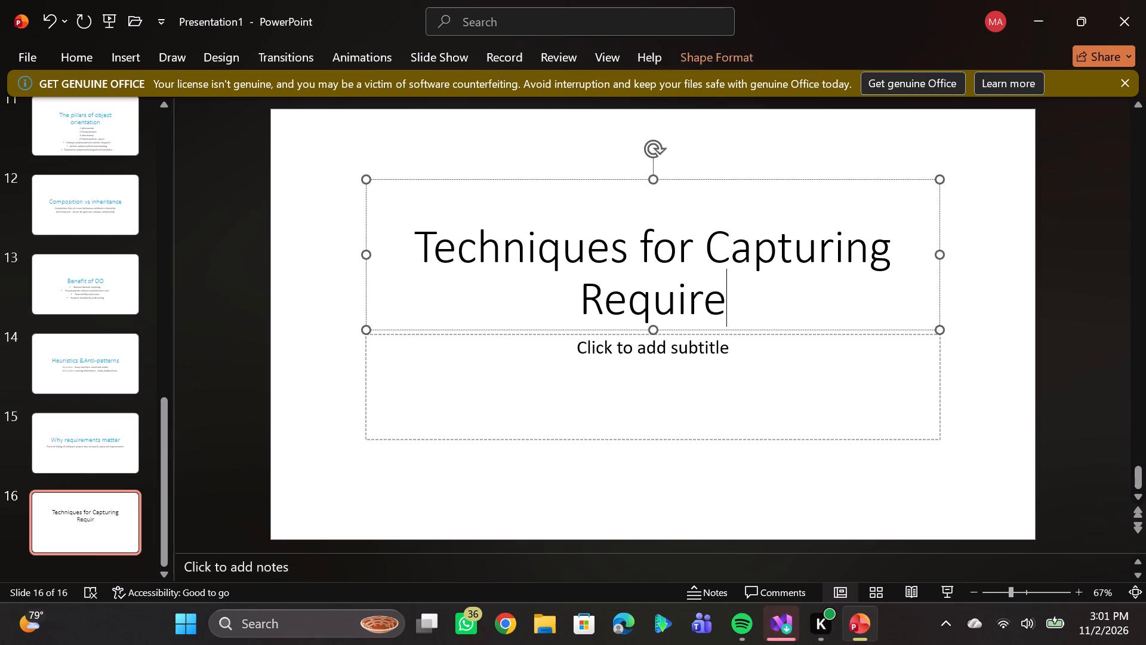
text(ments)
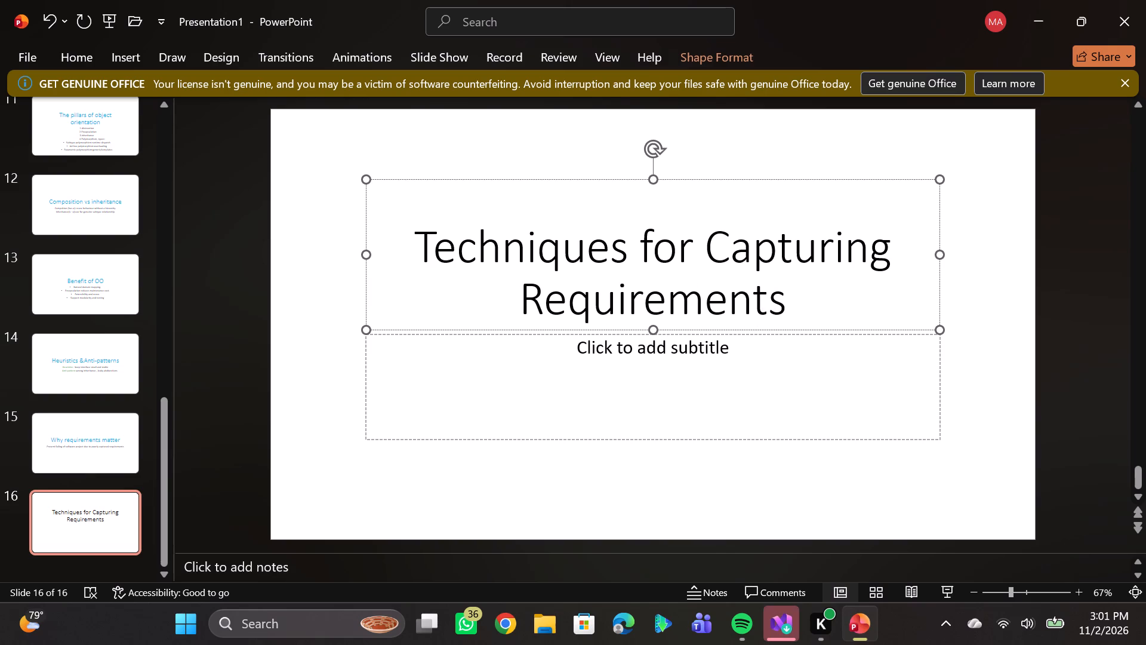
Colour the whole slide 16 title "Techniques for Capturing Requirements" light blue.
click(408, 238)
drag(408, 238, 652, 315)
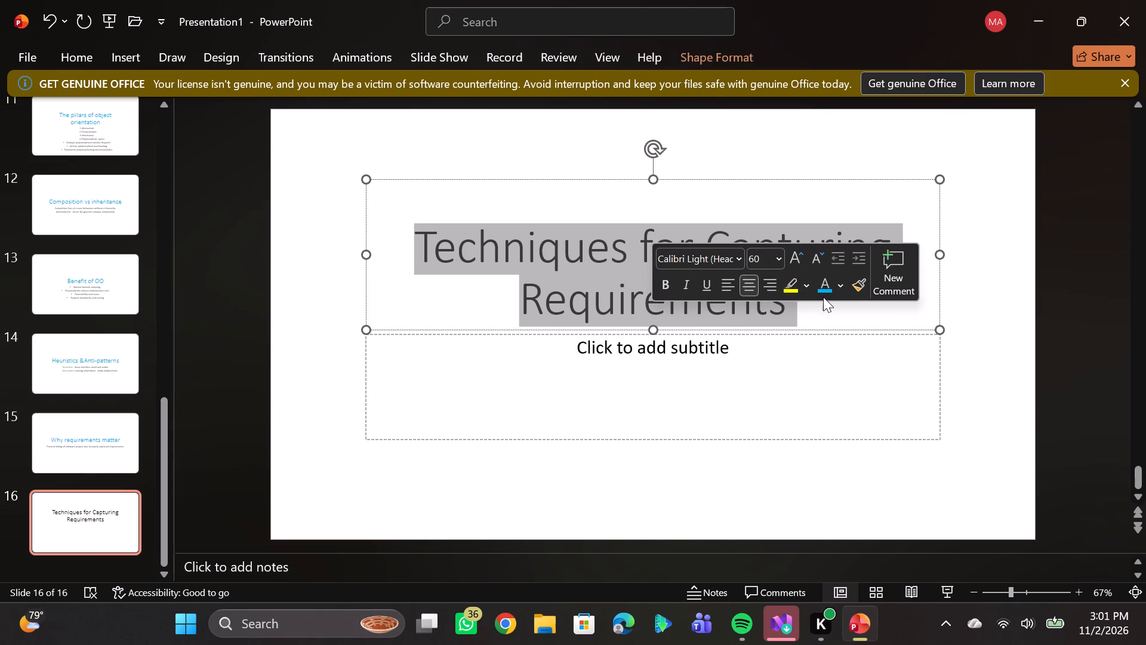
click(825, 291)
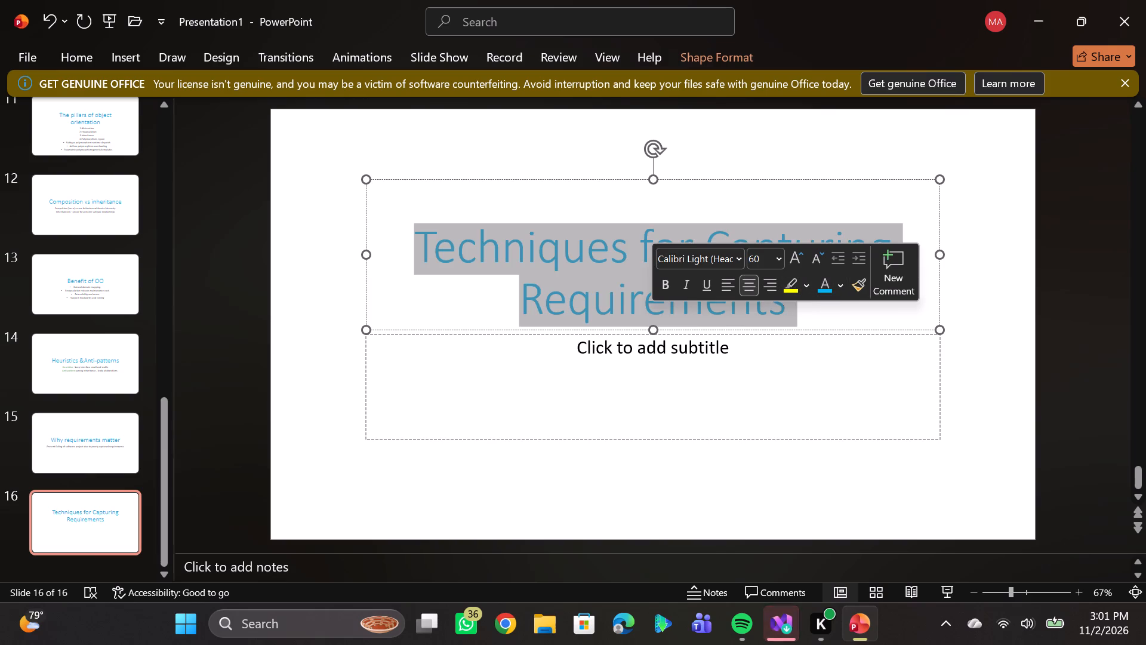
click(831, 311)
Start a bulleted list in the slide 16 subtitle placeholder with the item "Interviews", followed by a new bullet.
click(440, 362)
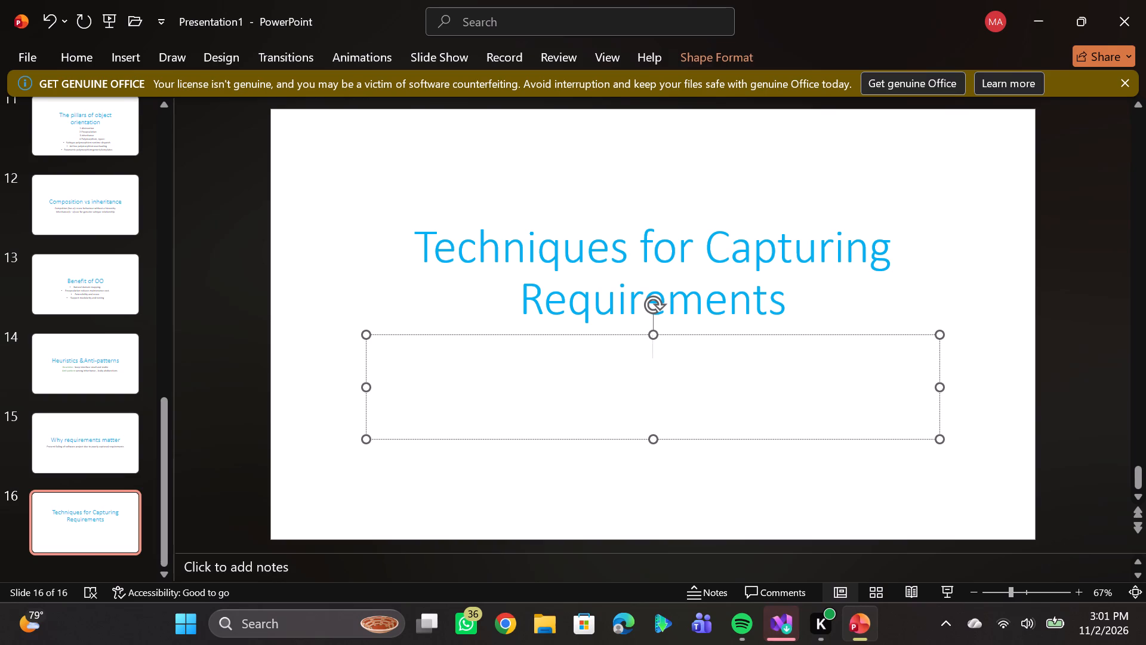
click(73, 48)
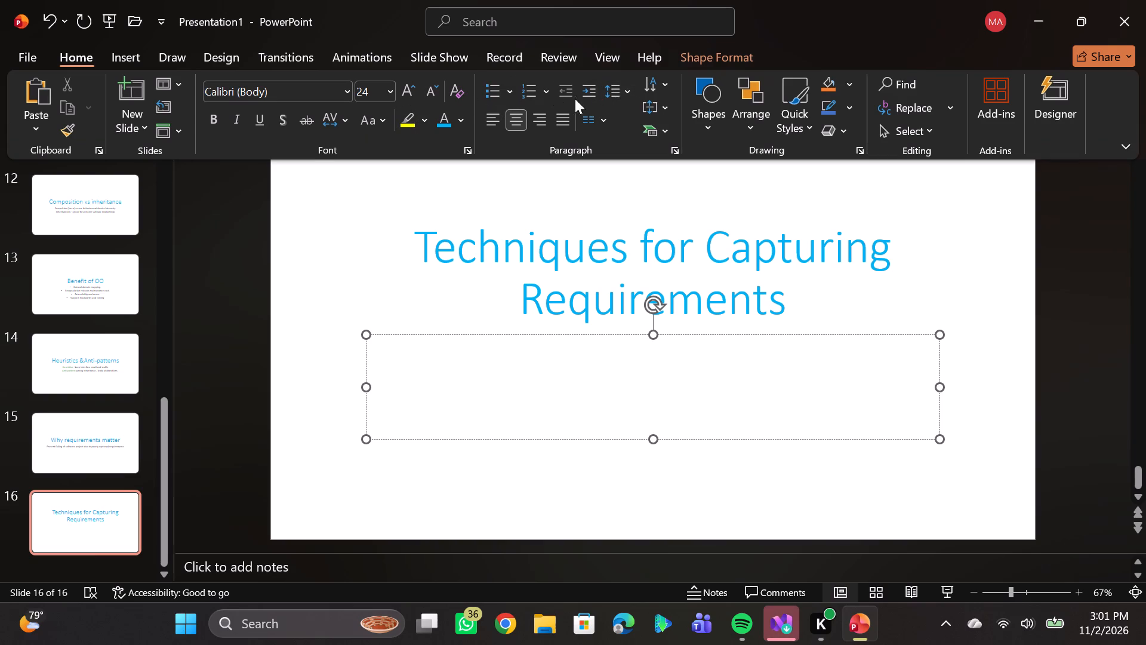
click(503, 94)
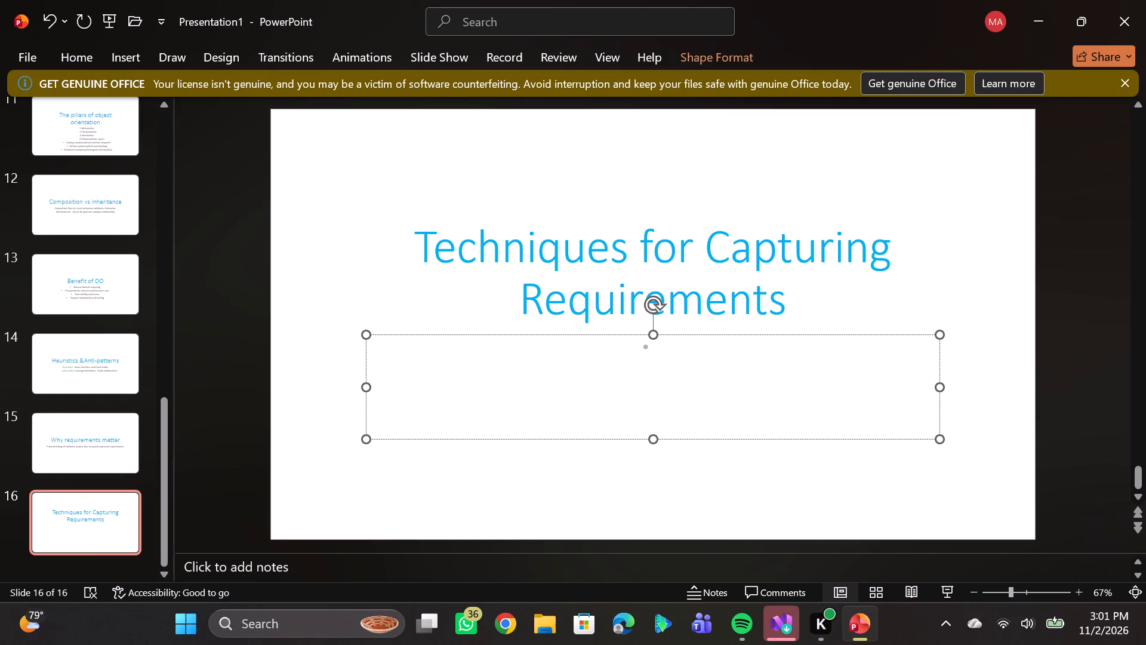
key(i)
key(BackSpace)
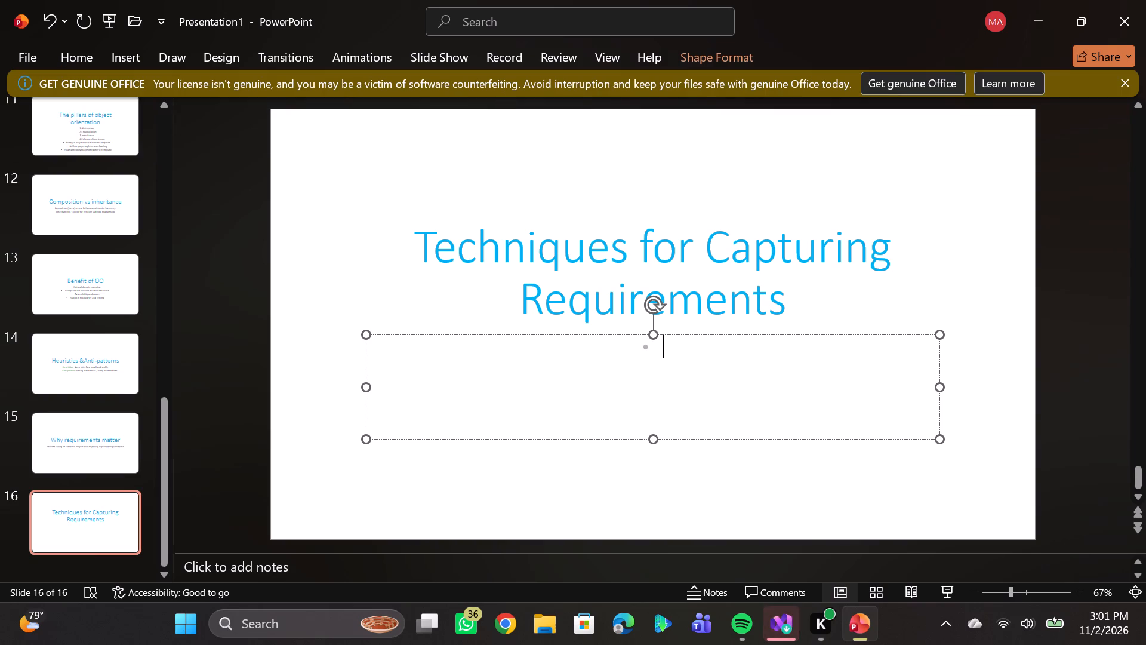
key(i)
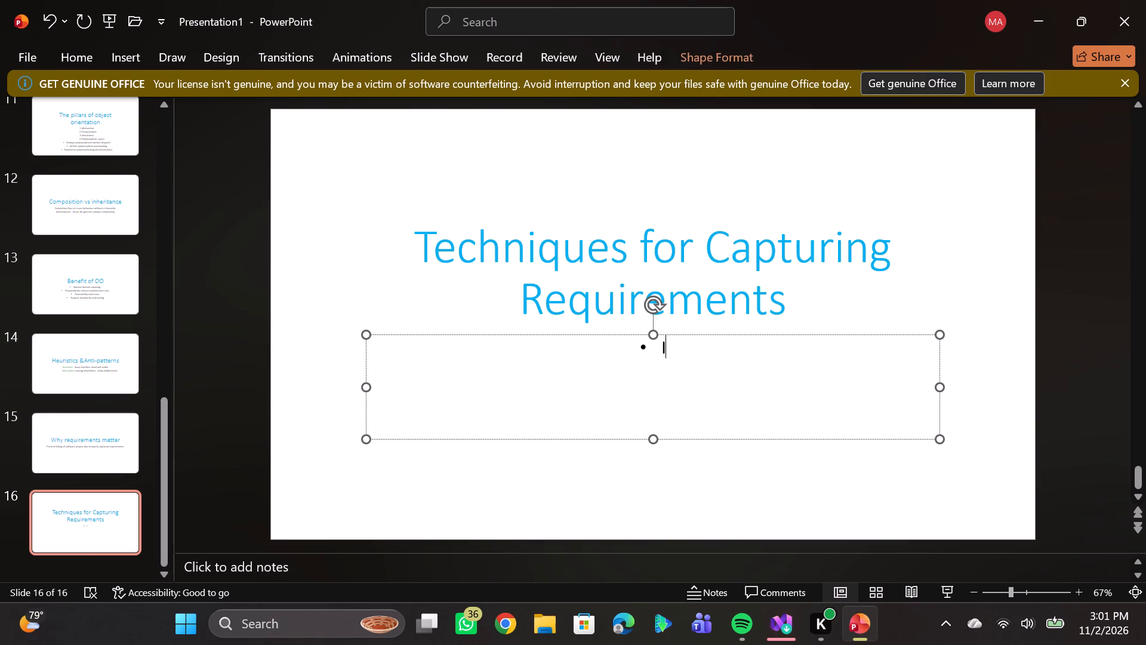
key(n)
key(BackSpace)
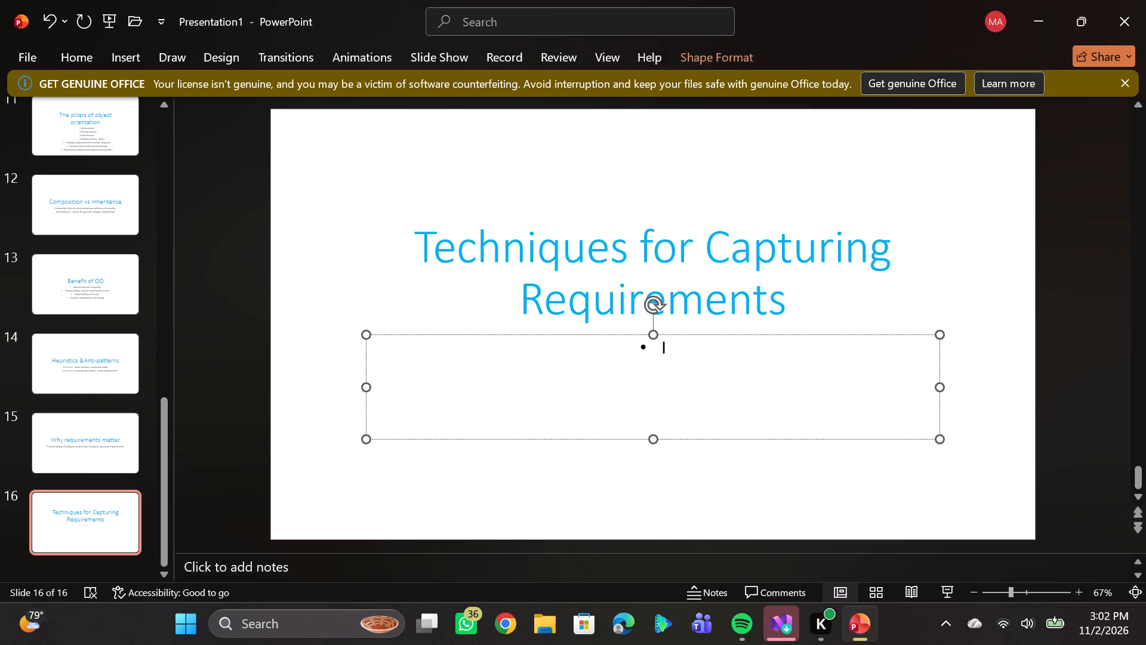
text(nt)
text(erviewa)
key(BackSpace)
key(s)
key(Return)
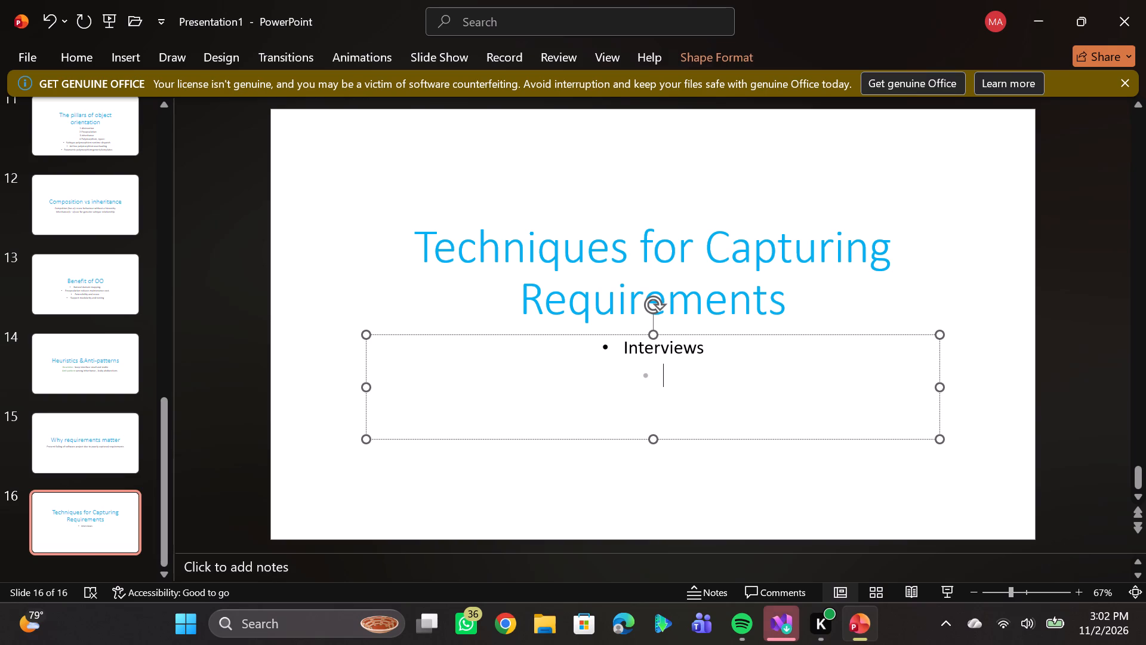
Enter "Questionnaires" as the second bullet in the slide 16 subtitle, followed by a new bullet.
key(q)
text(ue)
text(stio)
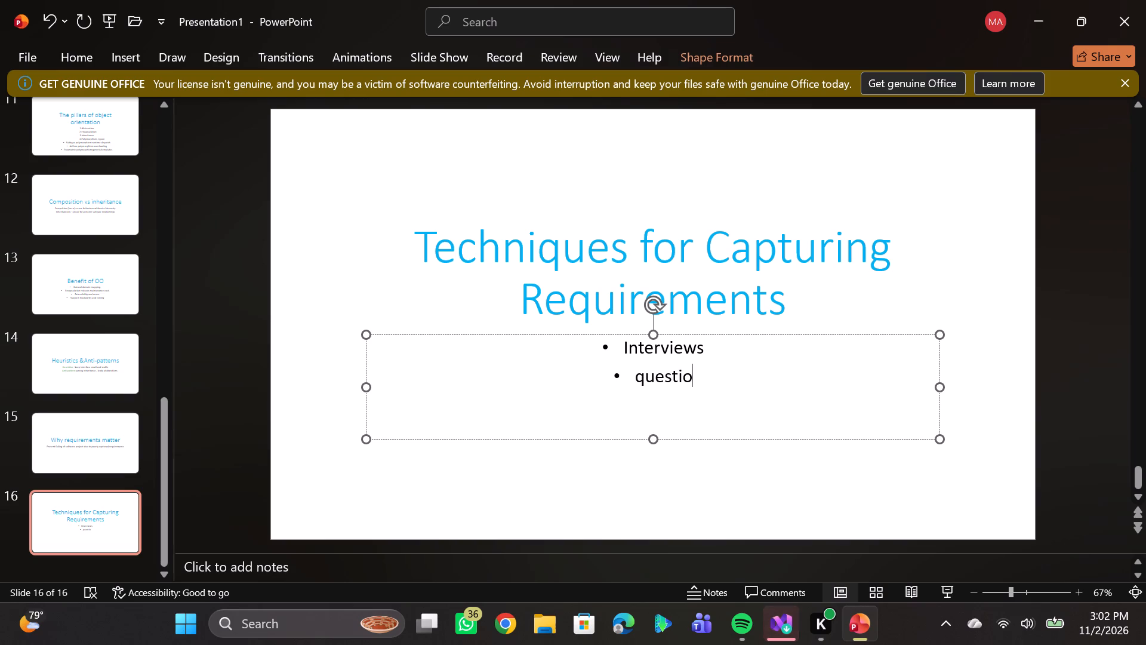
text(nna)
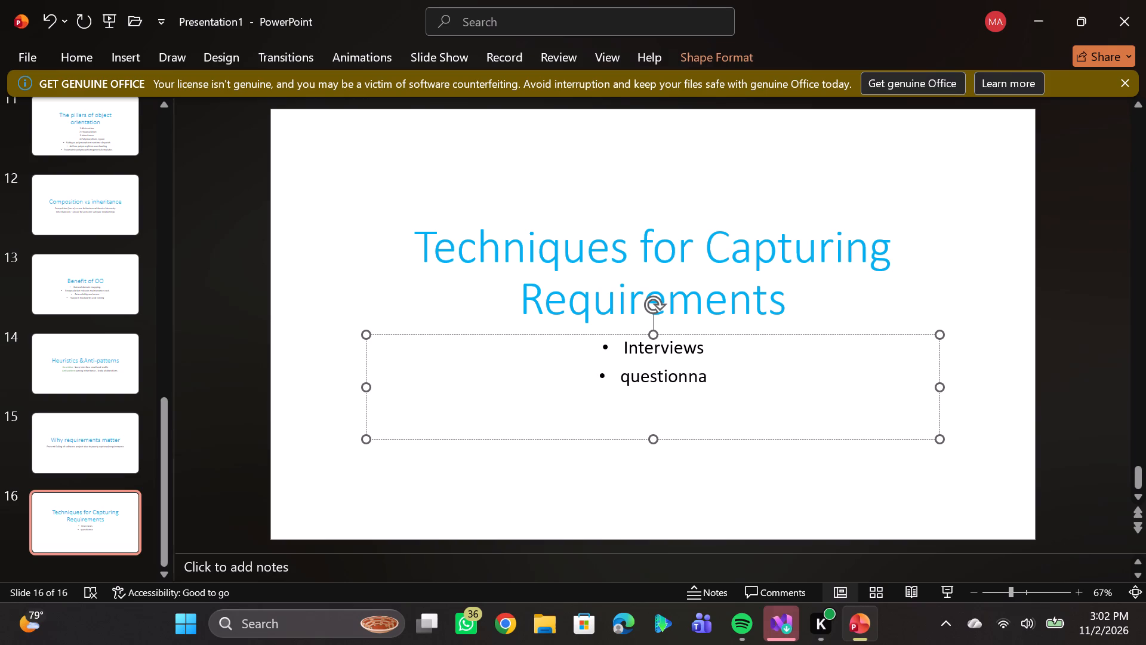
text(ir)
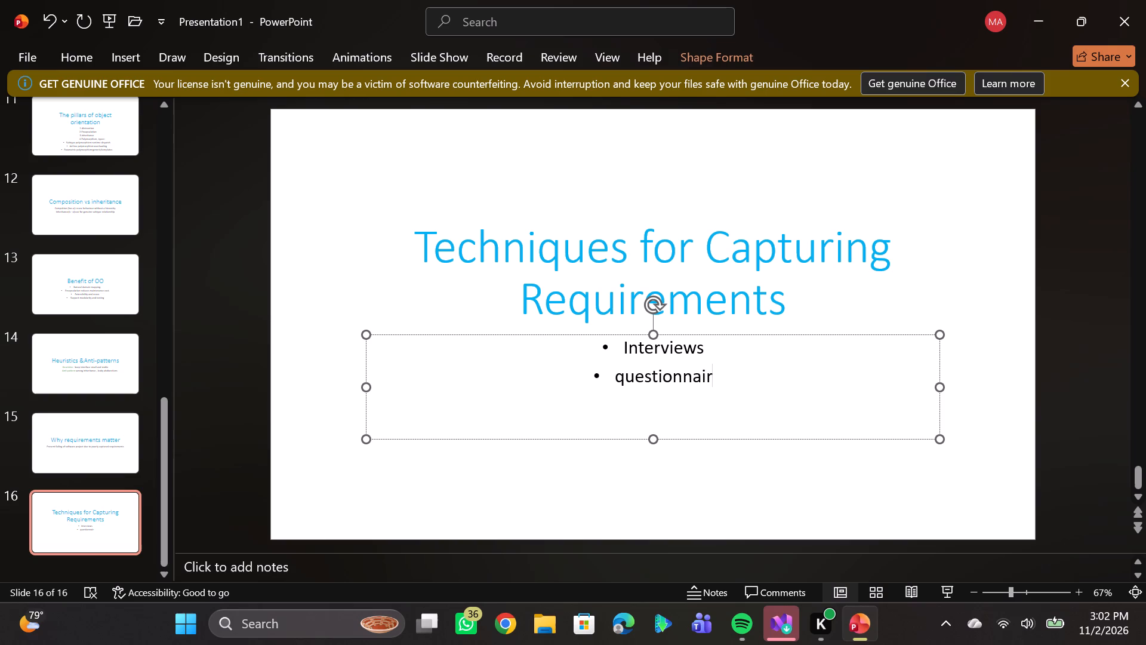
text(es)
key(Return)
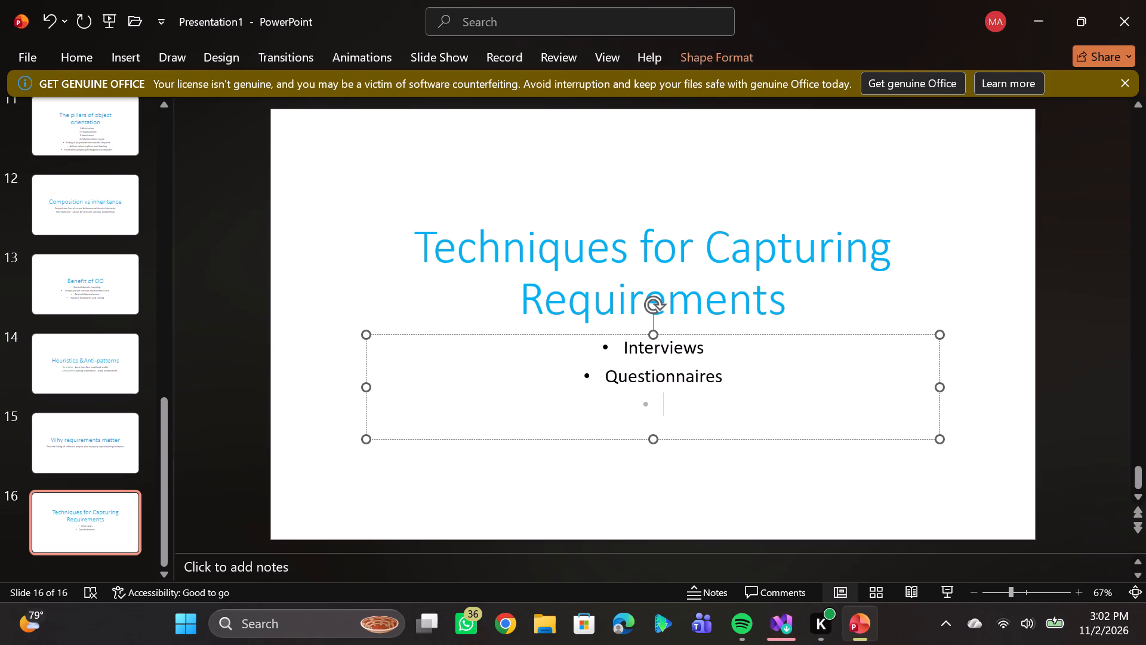
Enter "Observation" as the third bullet in the slide 16 subtitle, followed by a new bullet.
key(o)
key(BackSpace)
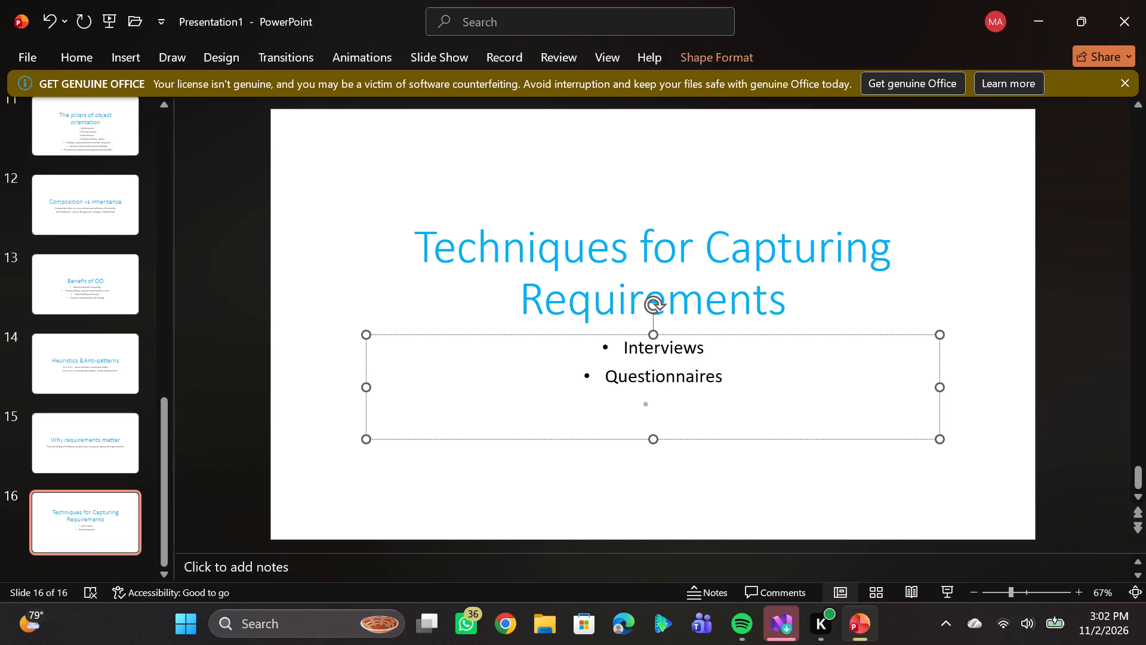
key(o)
key(b)
key(BackSpace)
key(b)
key(s)
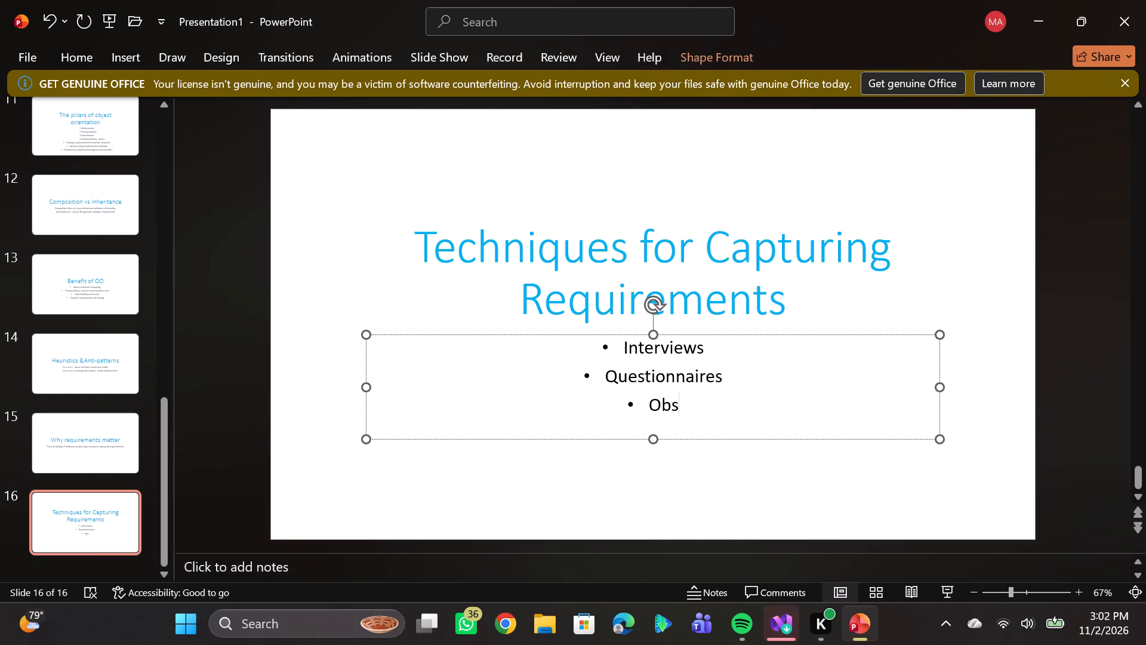
key(e)
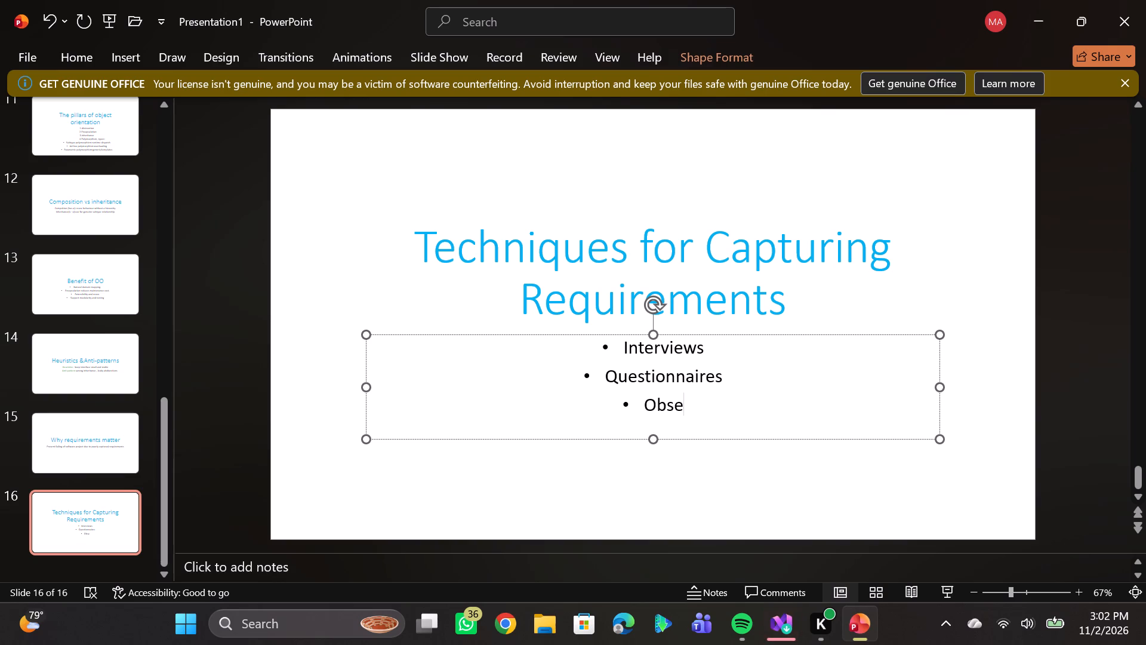
text(rvation)
key(Return)
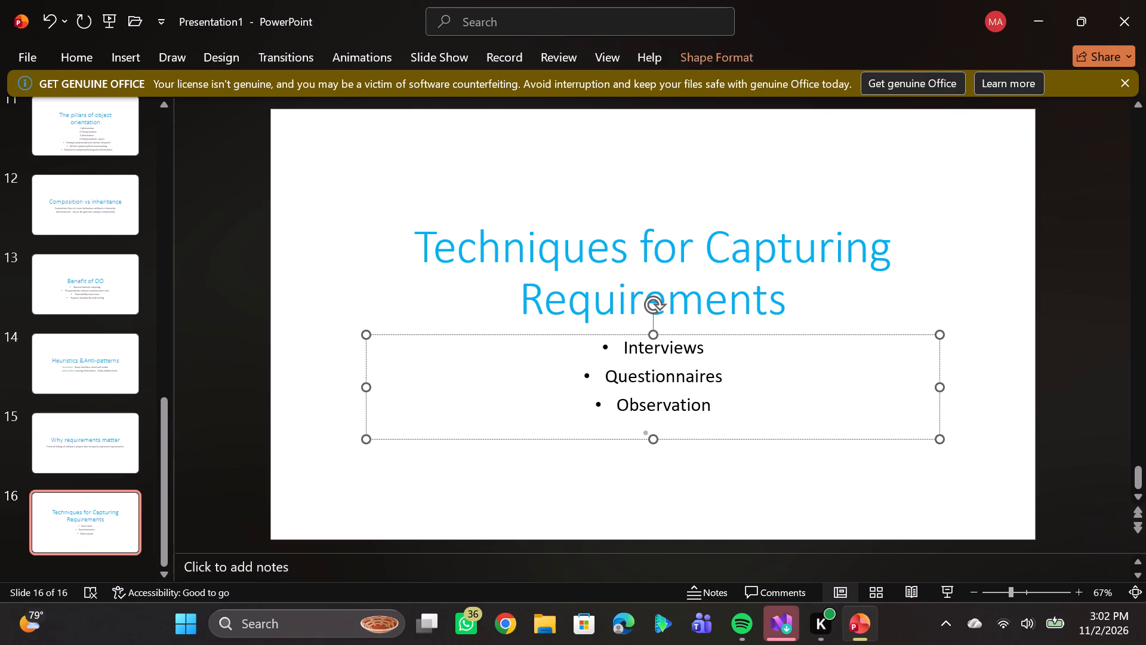
Enter "Document analysis" as the fourth bullet in the slide 16 subtitle, followed by a new bullet.
key(d)
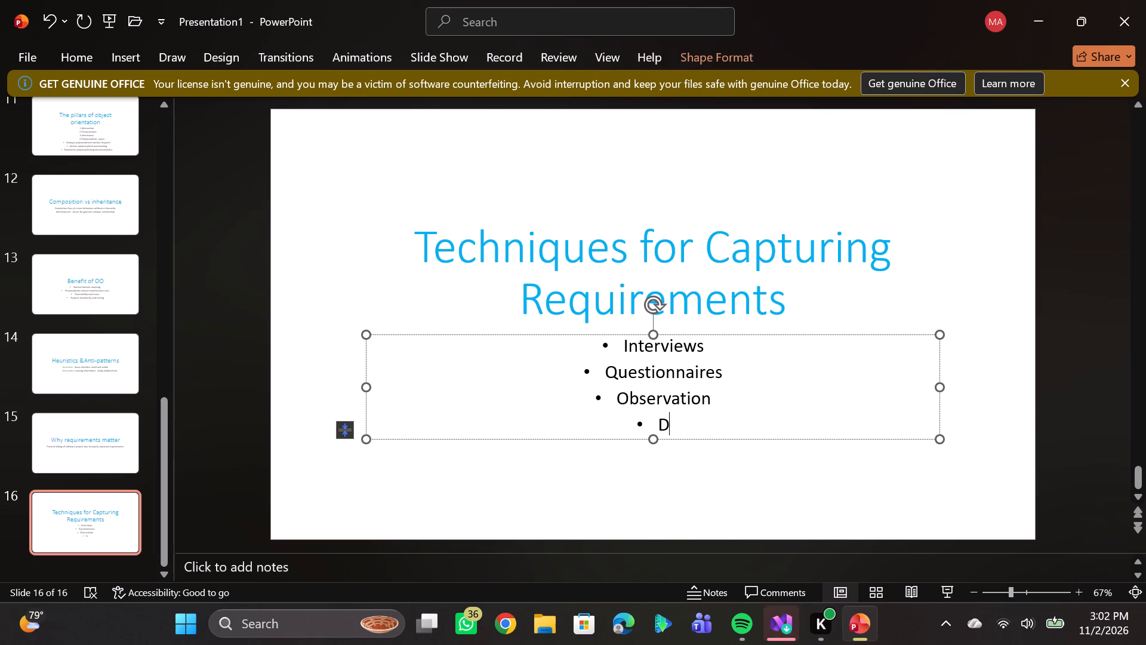
key(o)
key(BackSpace)
key(o)
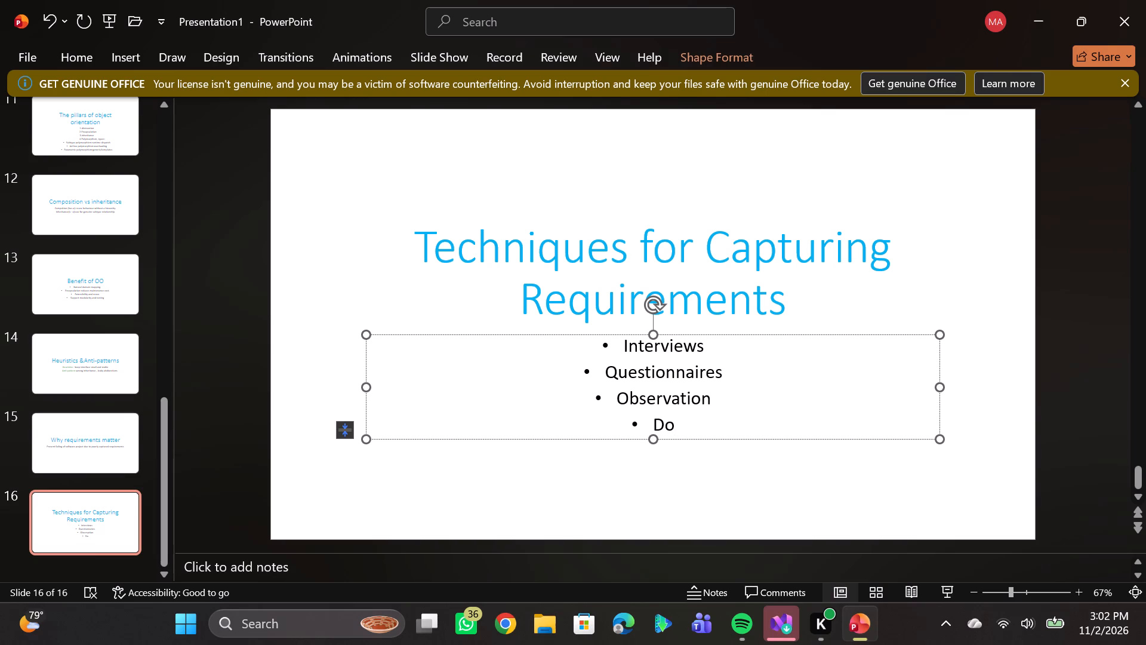
text(cument)
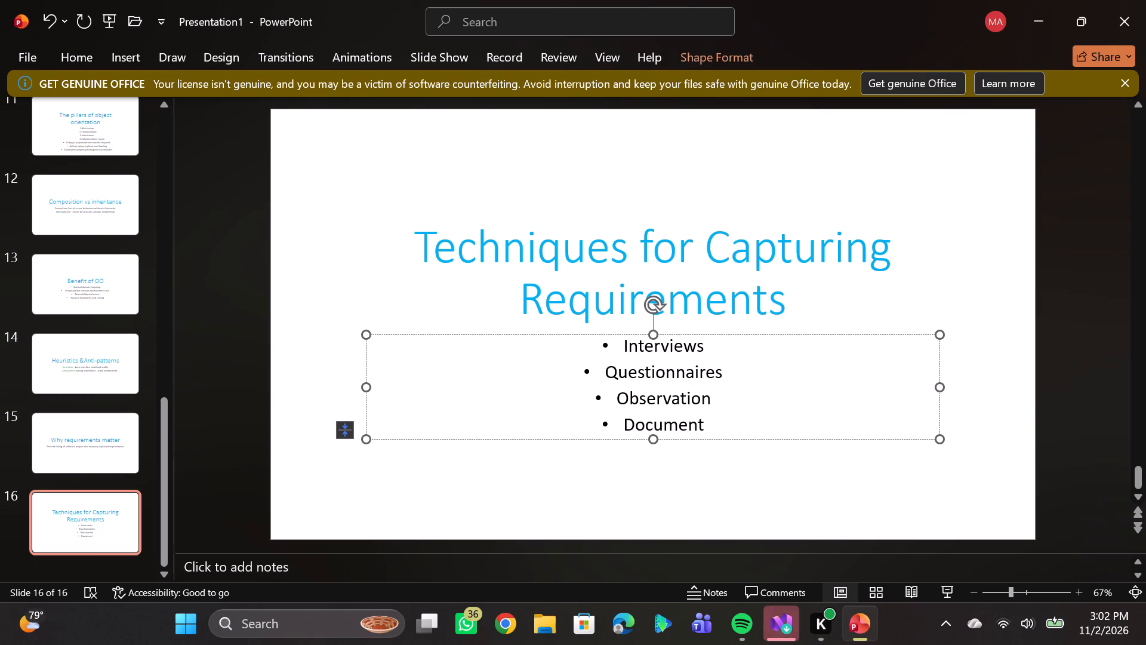
key(b)
key(BackSpace)
key(space)
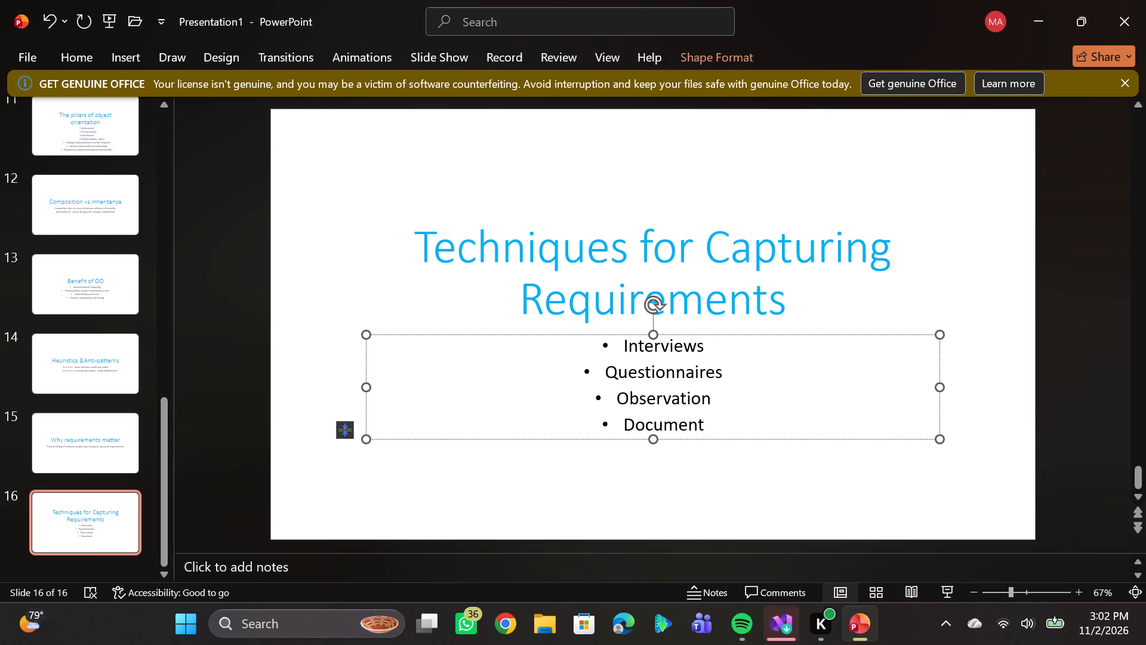
text(ana)
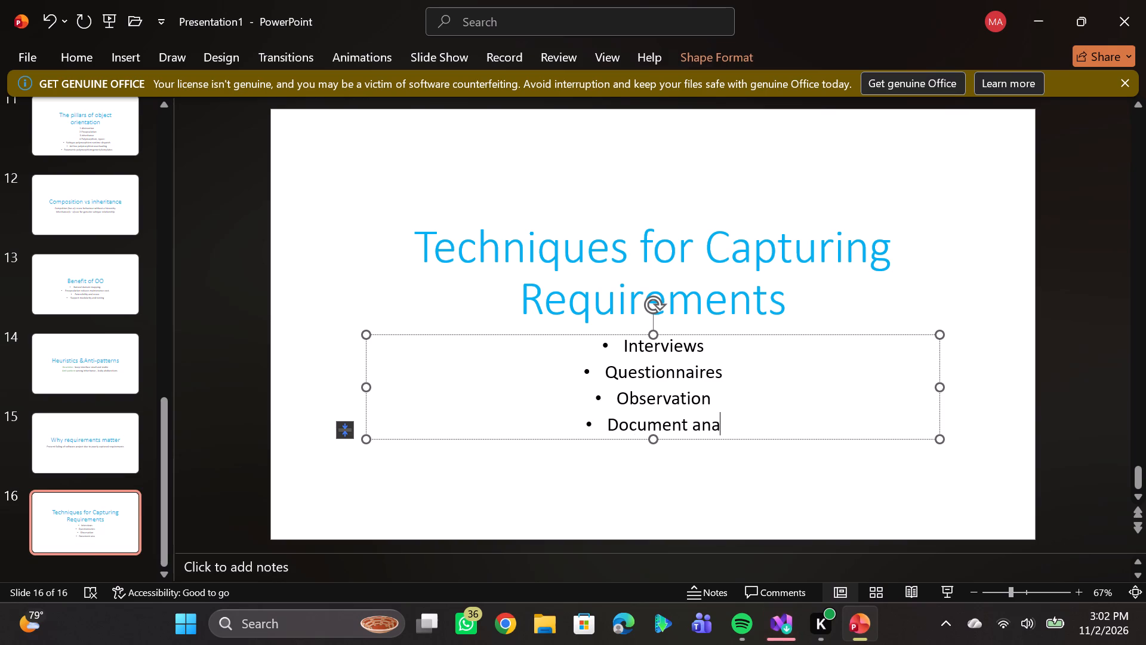
text(lysis)
key(Return)
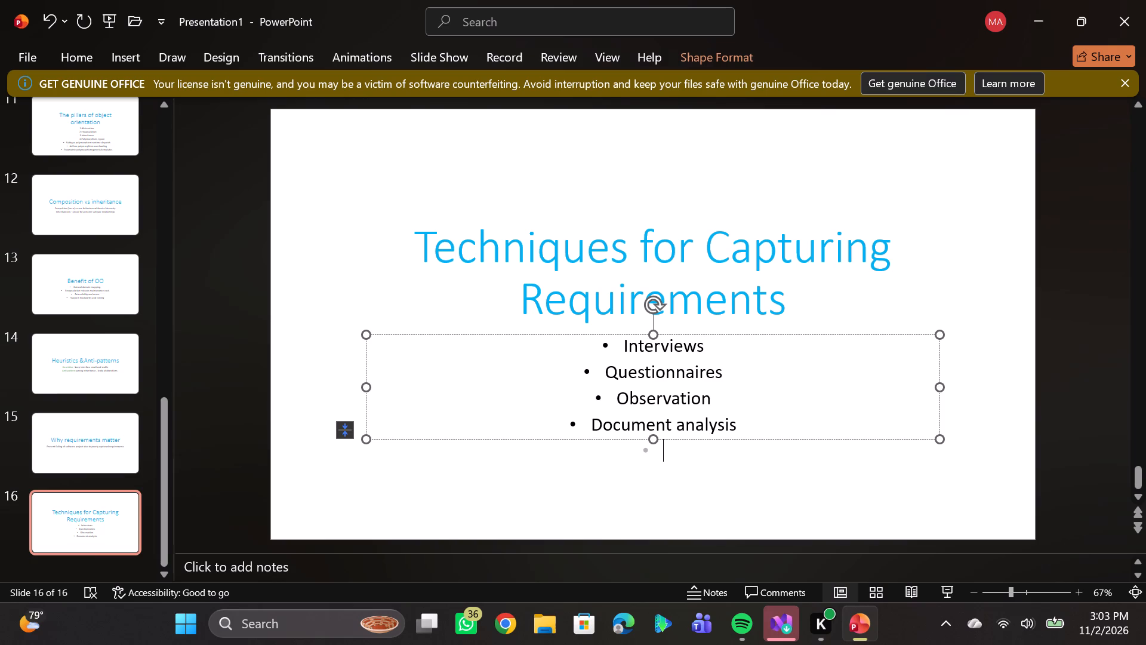
Enlarge the slide 16 subtitle placeholder downward and slightly wider to make room for more bullets.
drag(941, 435, 951, 460)
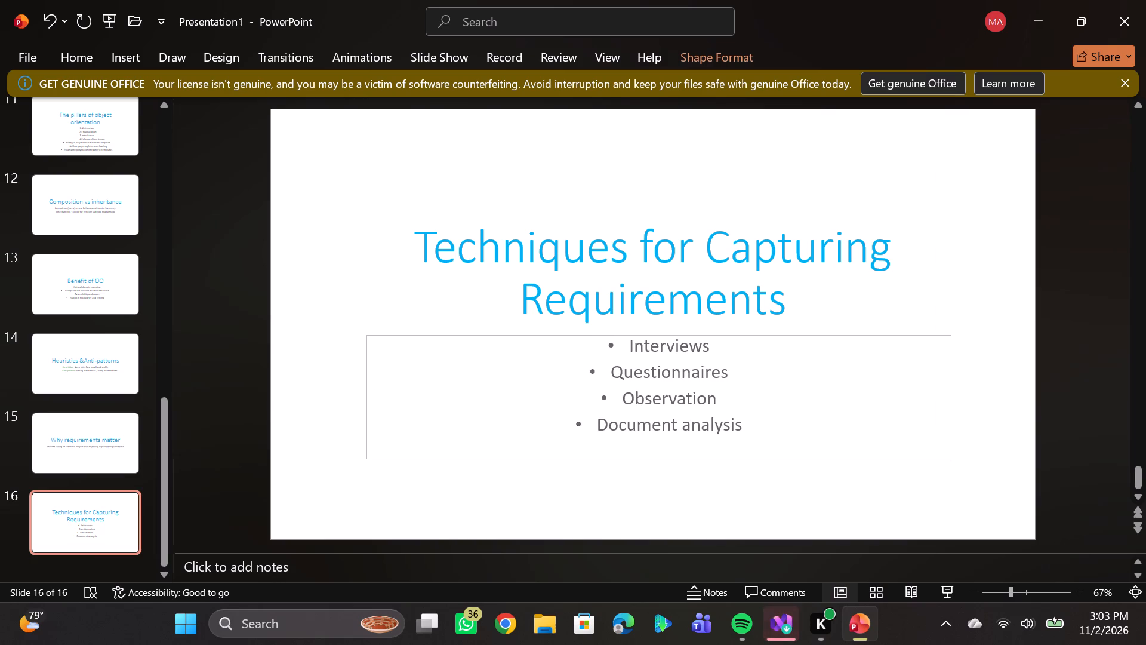
drag(951, 460, 959, 494)
click(779, 429)
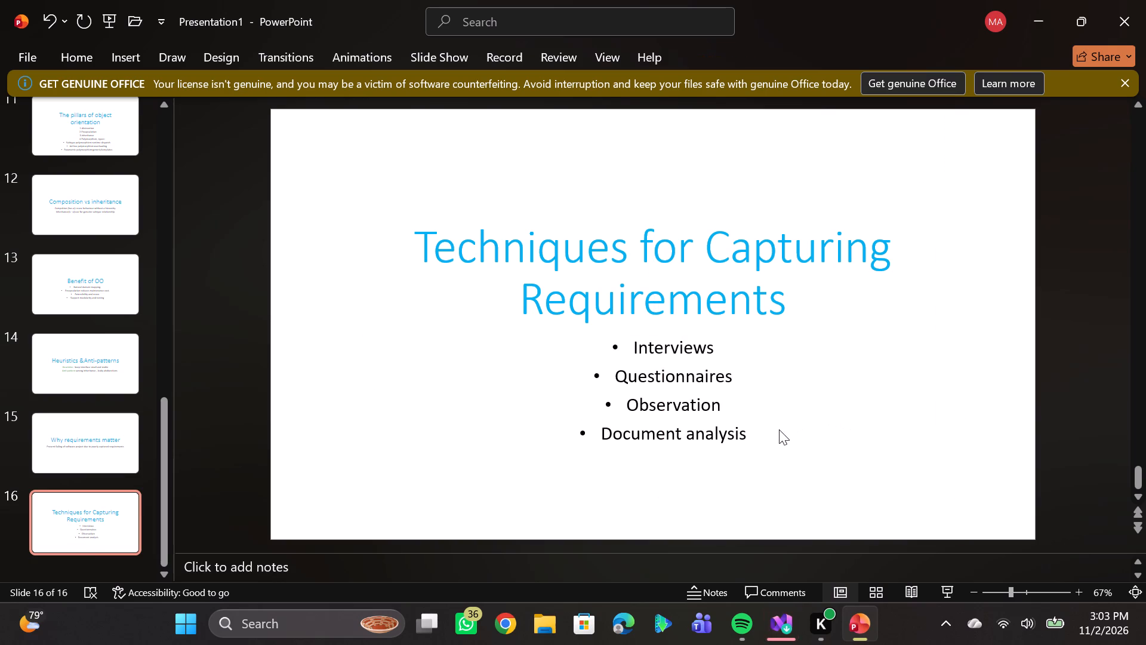
Add a fifth bullet reading "Workshops" below "Document analysis" in the slide 16 subtitle.
click(762, 429)
click(745, 429)
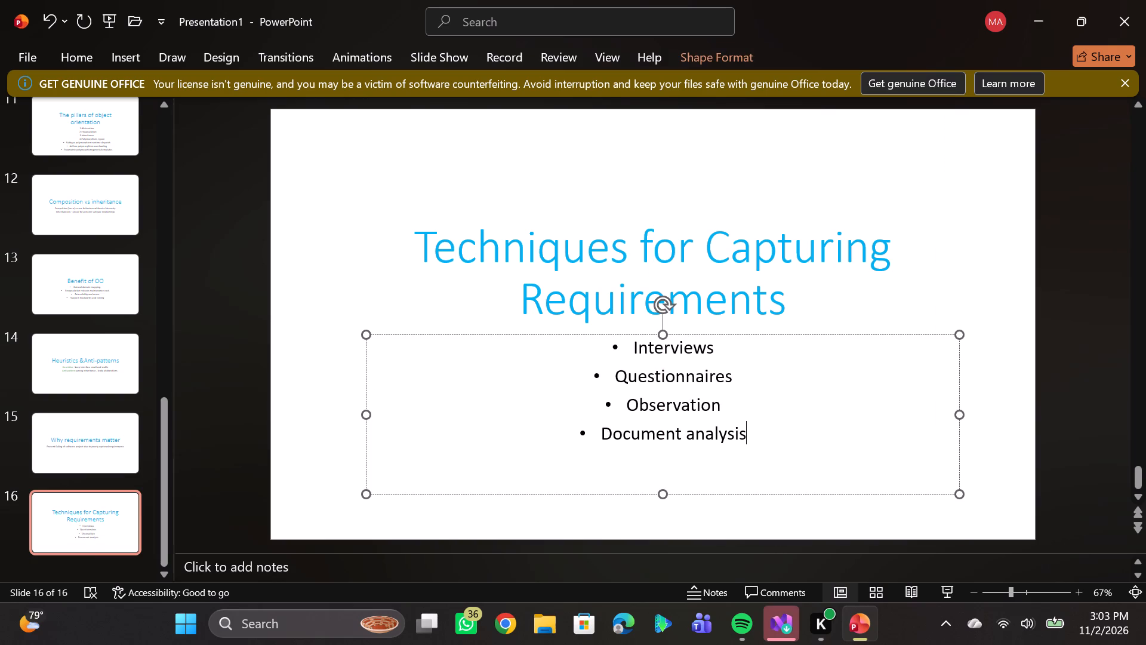
key(Return)
key(w)
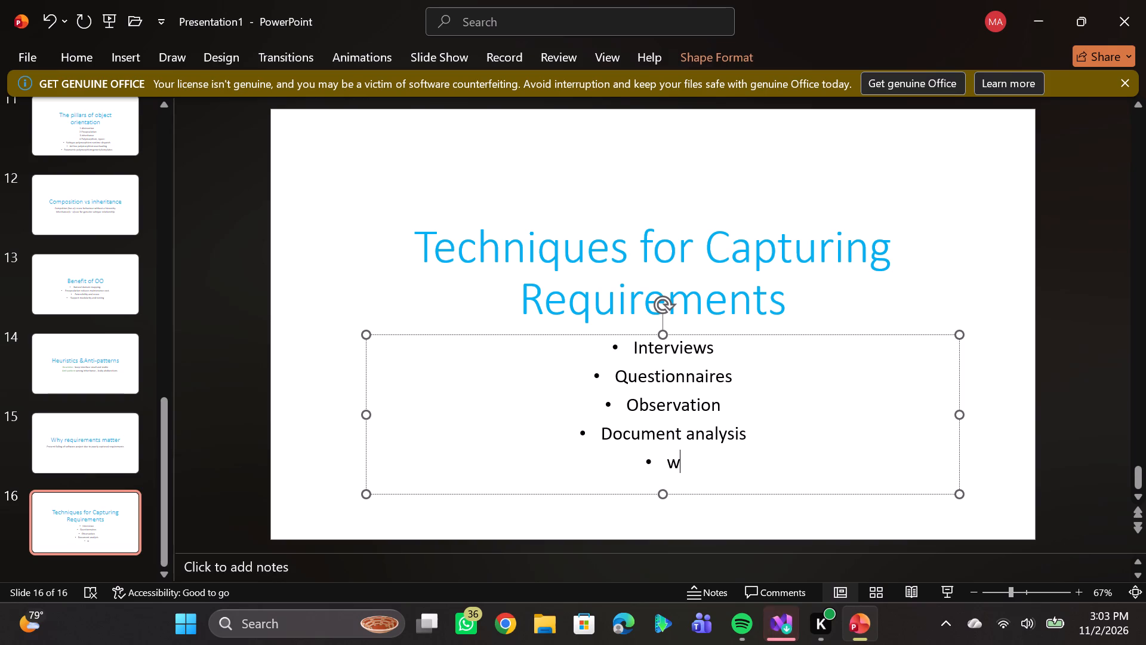
key(BackSpace)
key(w)
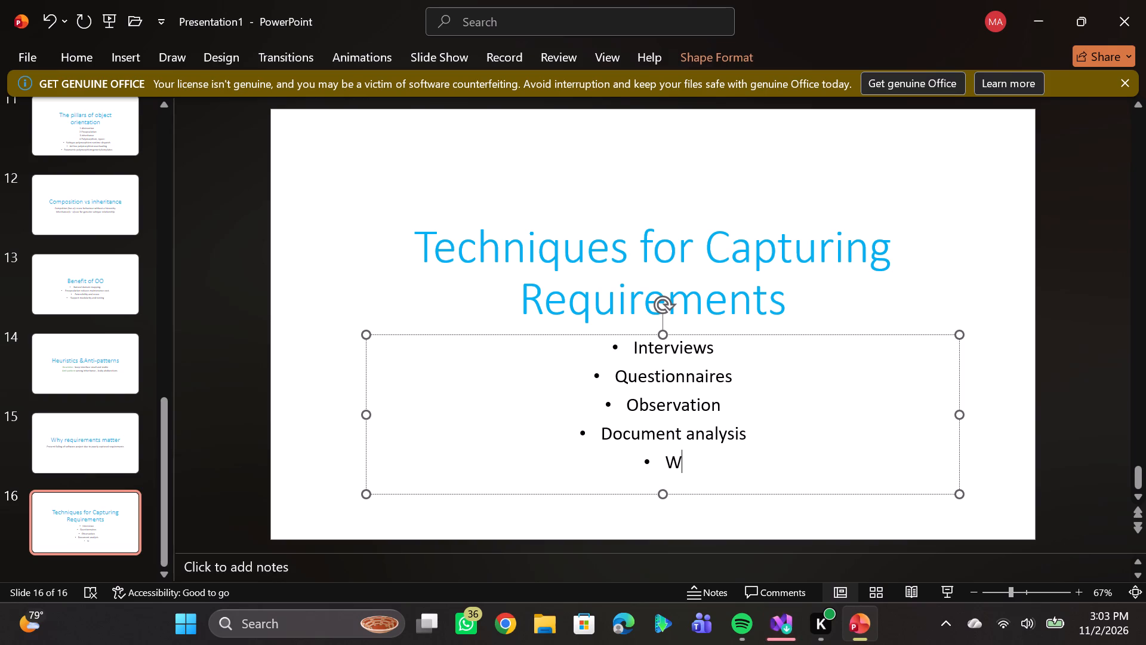
text(ORK)
key(BackSpace)
key(BackSpace)
key(BackSpace)
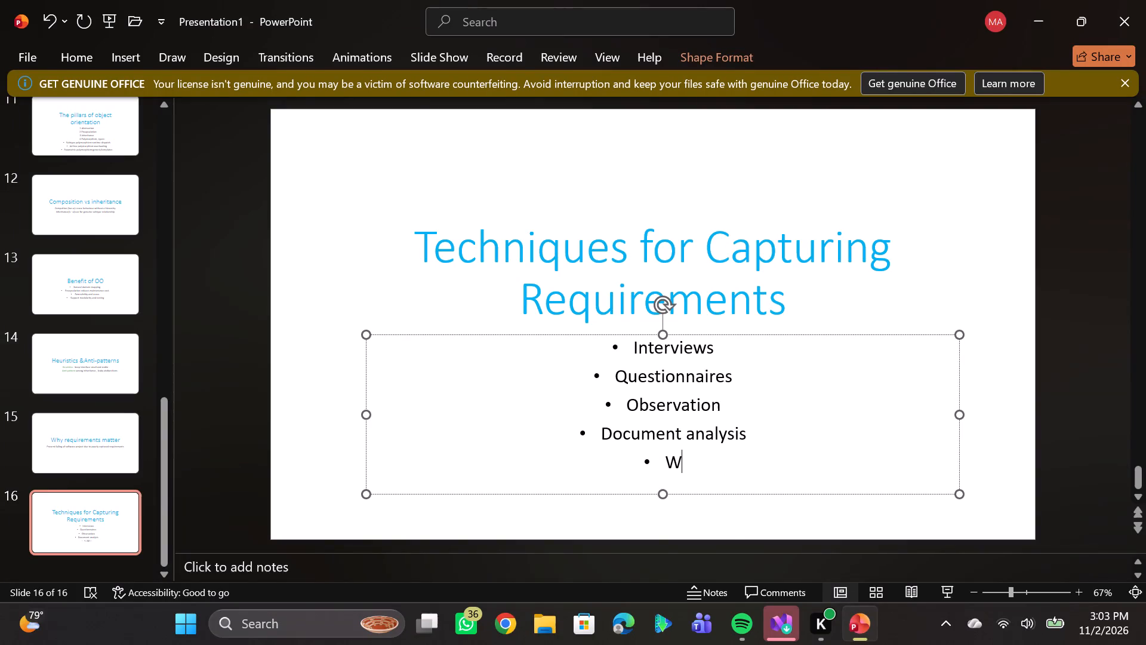
text(ork)
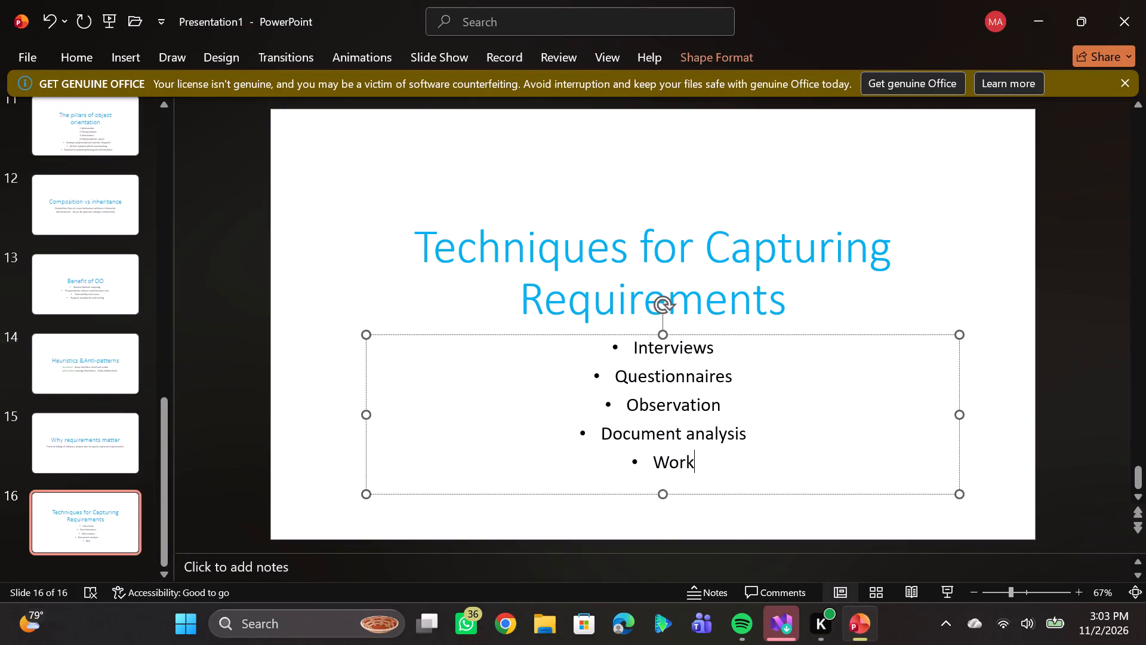
key(s)
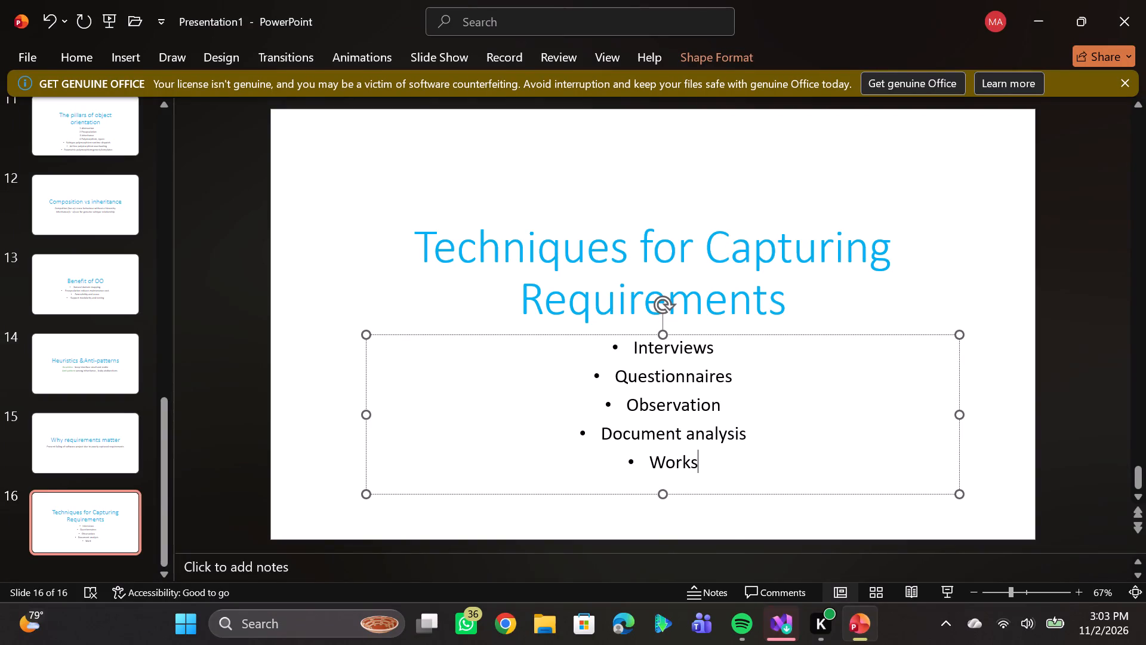
text(ho)
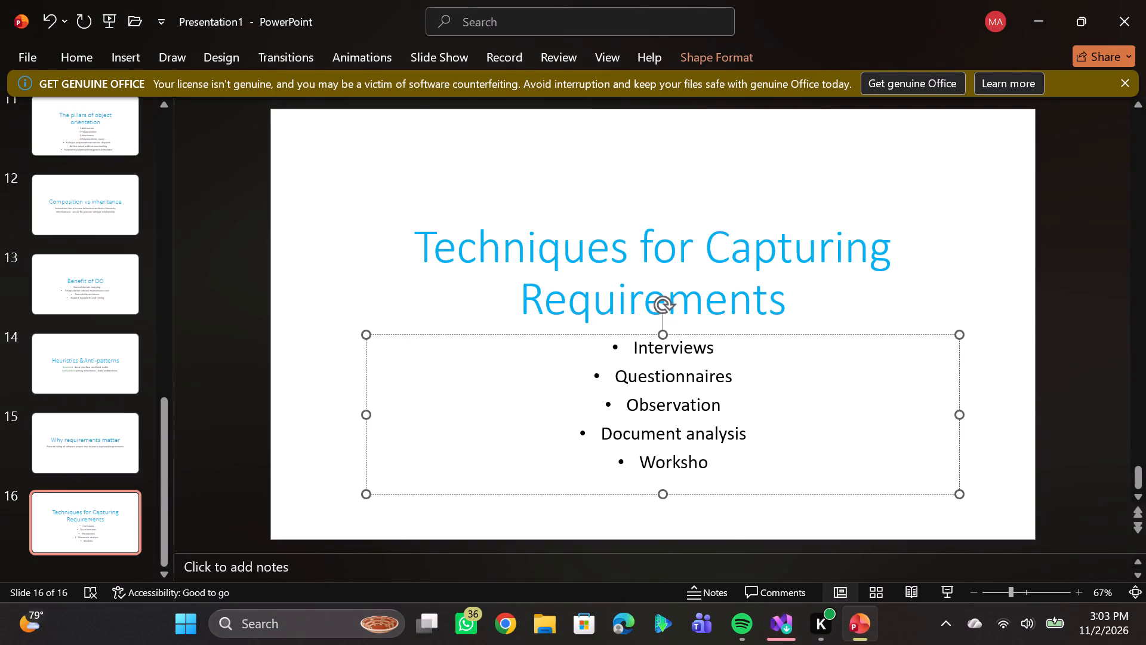
key(p)
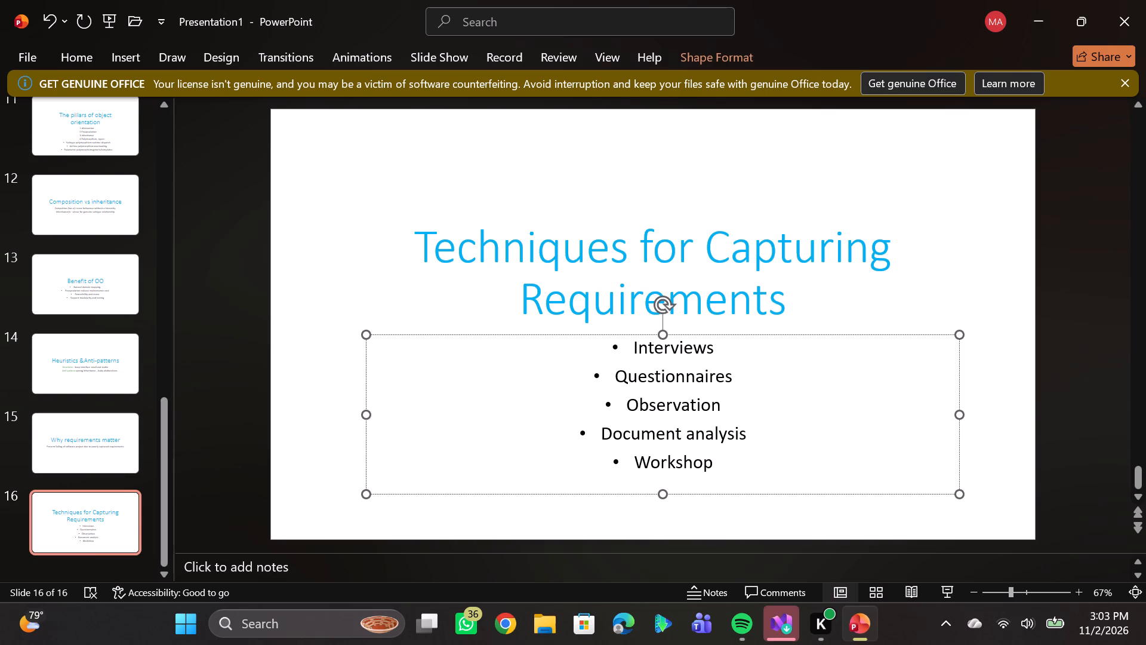
text(s)
Extend the "Workshops" bullet on slide 16 with "& Brainstorming", followed by a new bullet.
key(space)
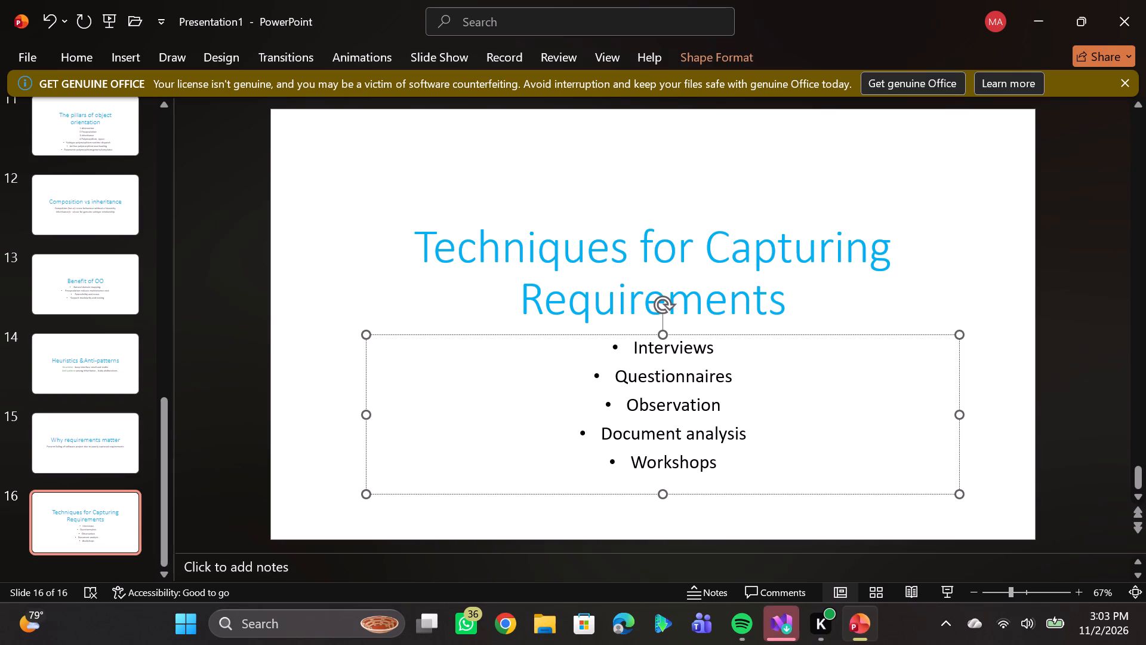
key(7)
key(BackSpace)
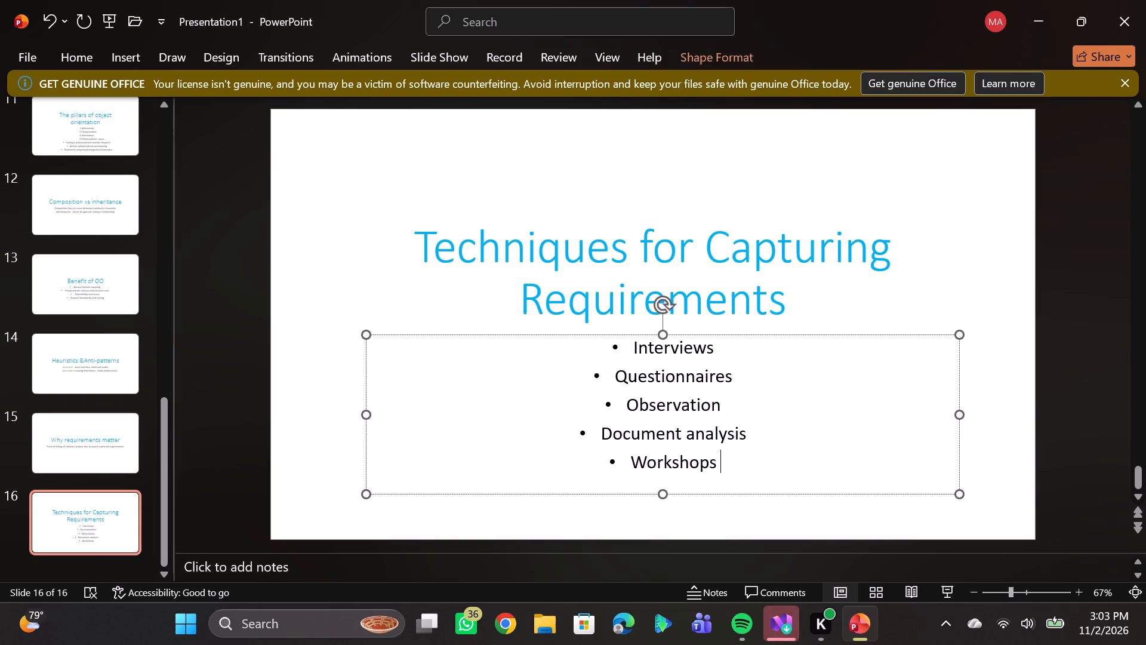
key(shift+ampersand)
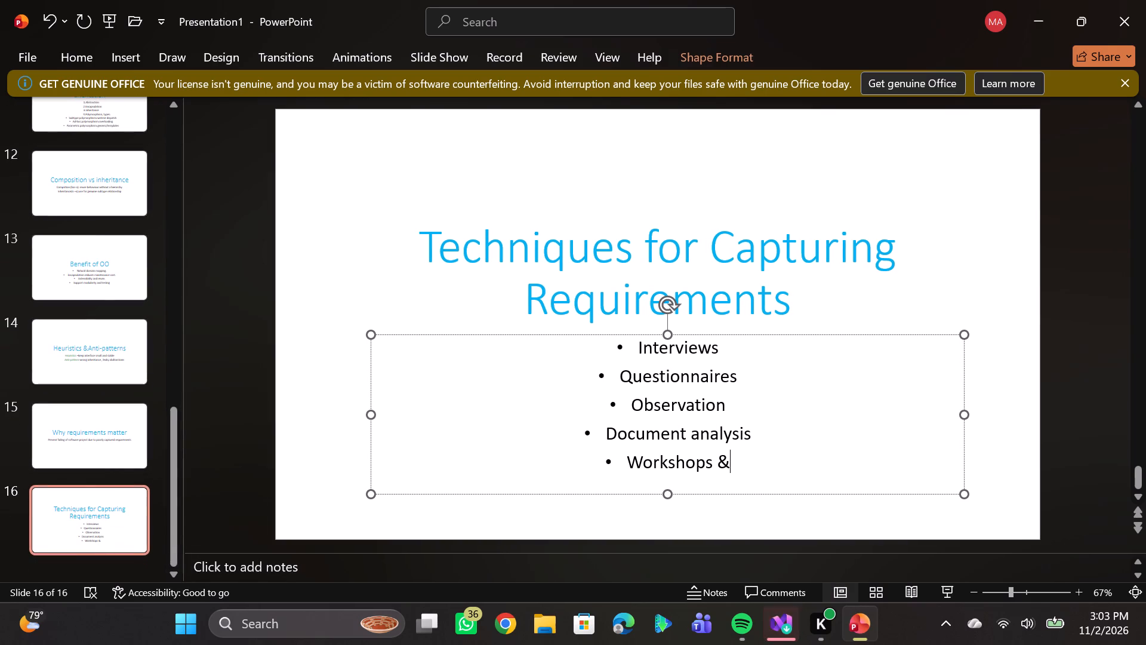
key(space)
key(b)
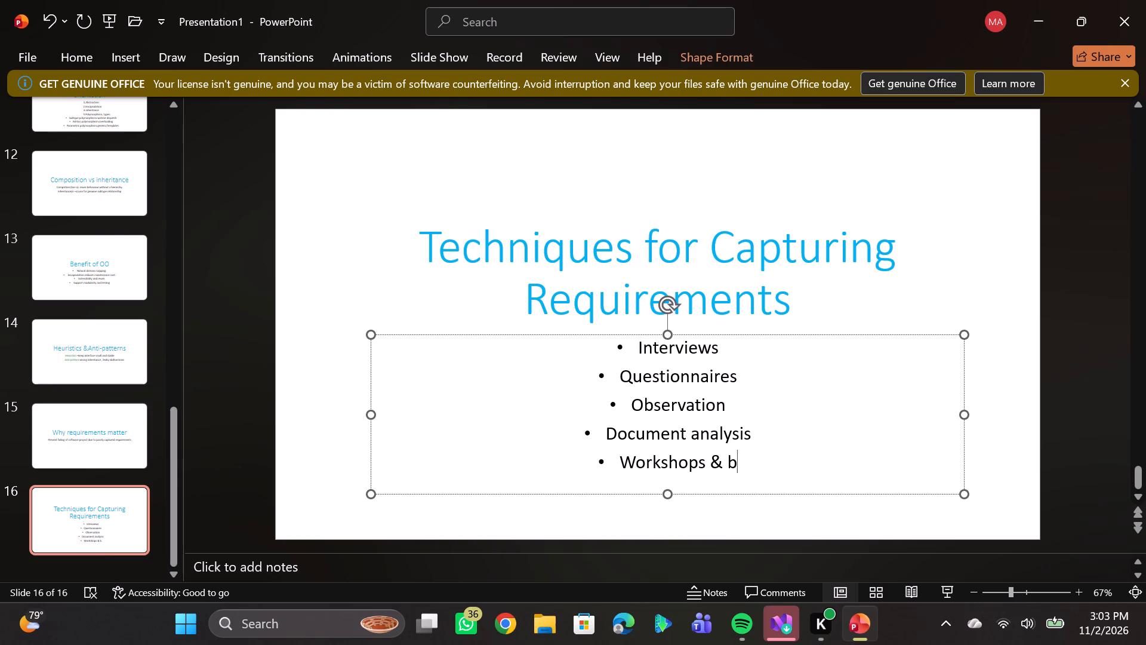
key(BackSpace)
key(b)
key(BackSpace)
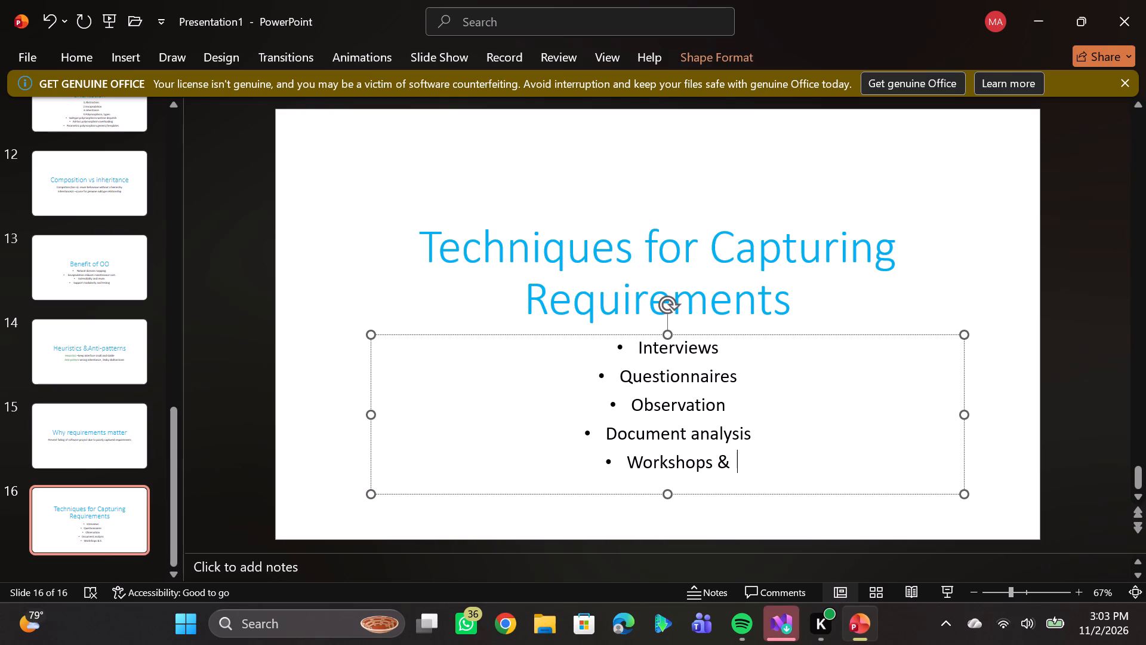
key(b)
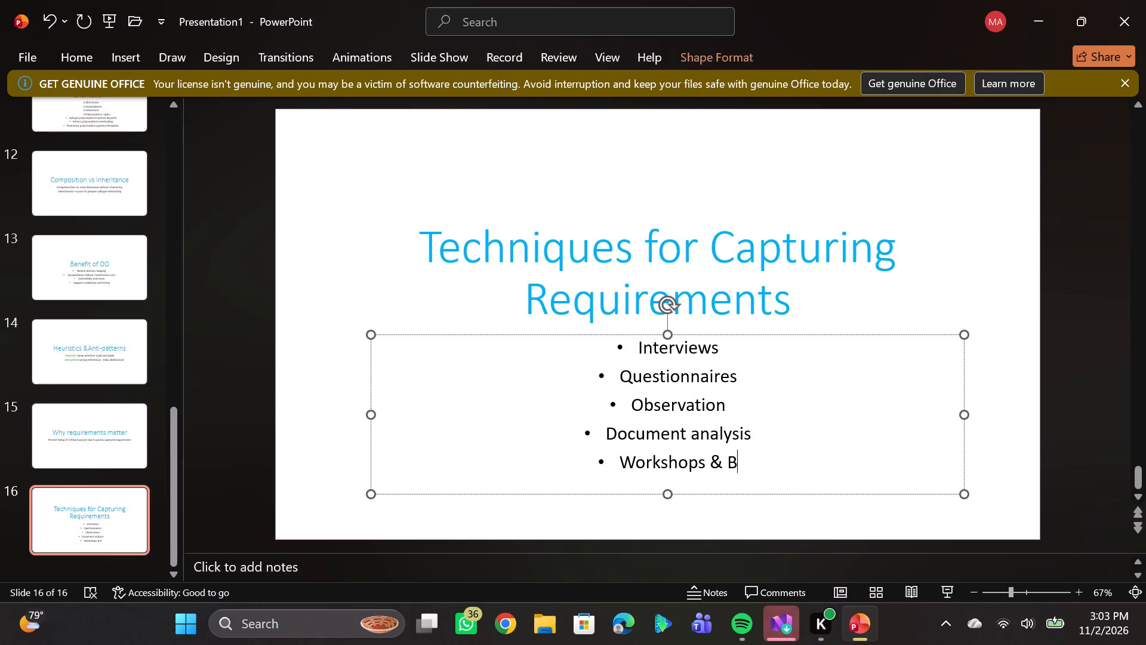
text(RAIN)
key(BackSpace)
key(BackSpace)
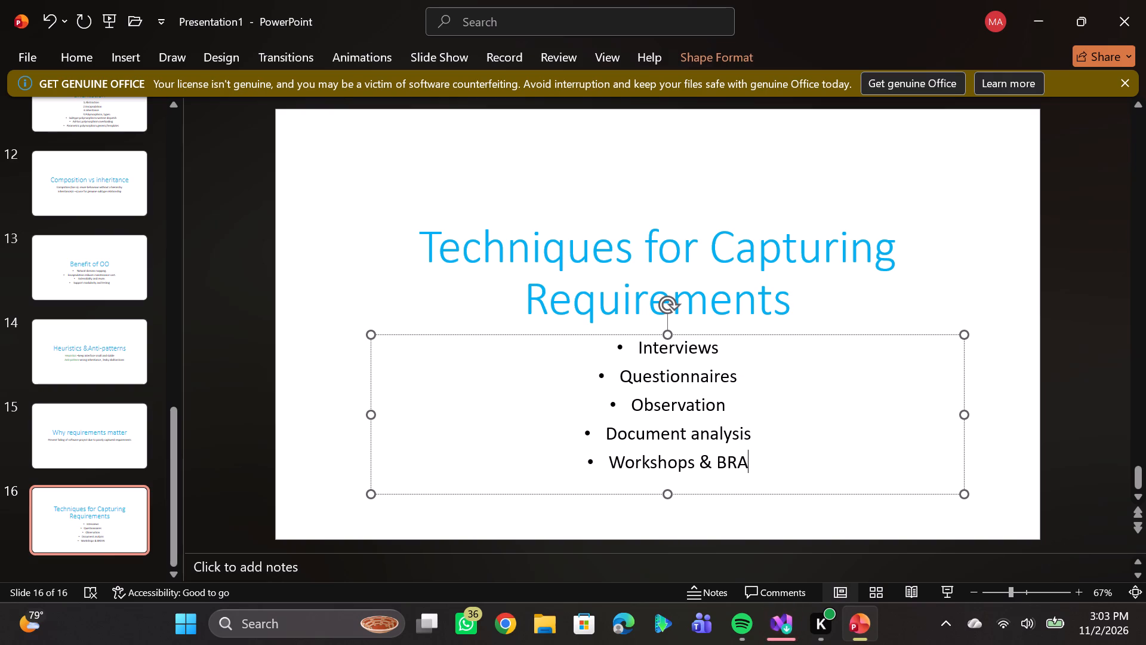
key(BackSpace)
key(BackSpace)
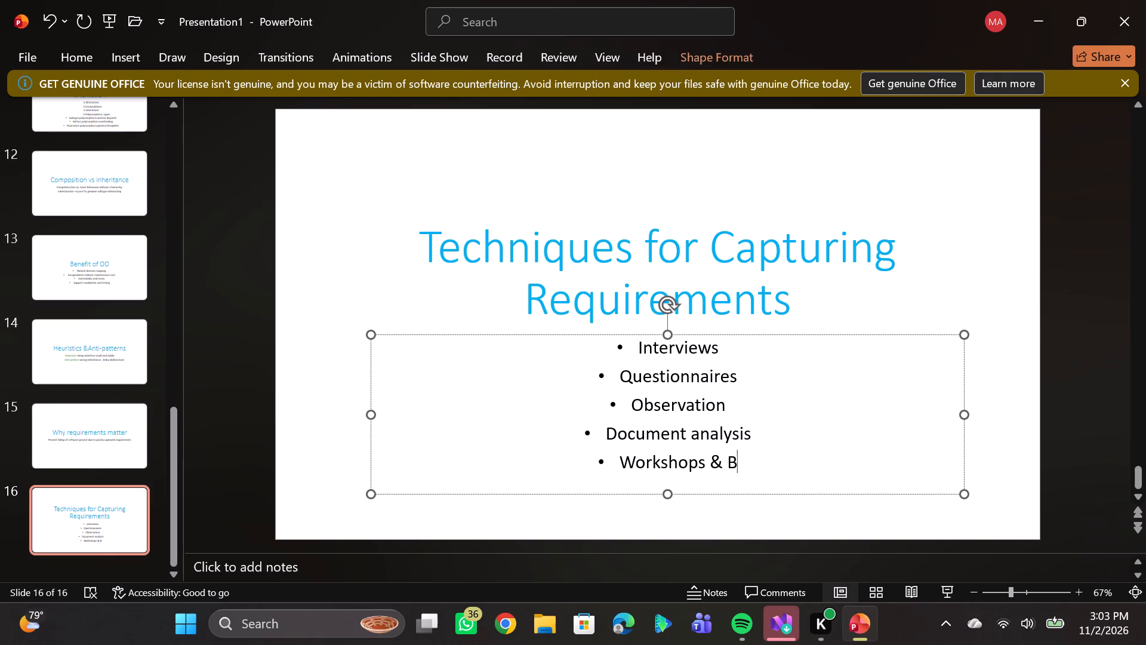
text(rain)
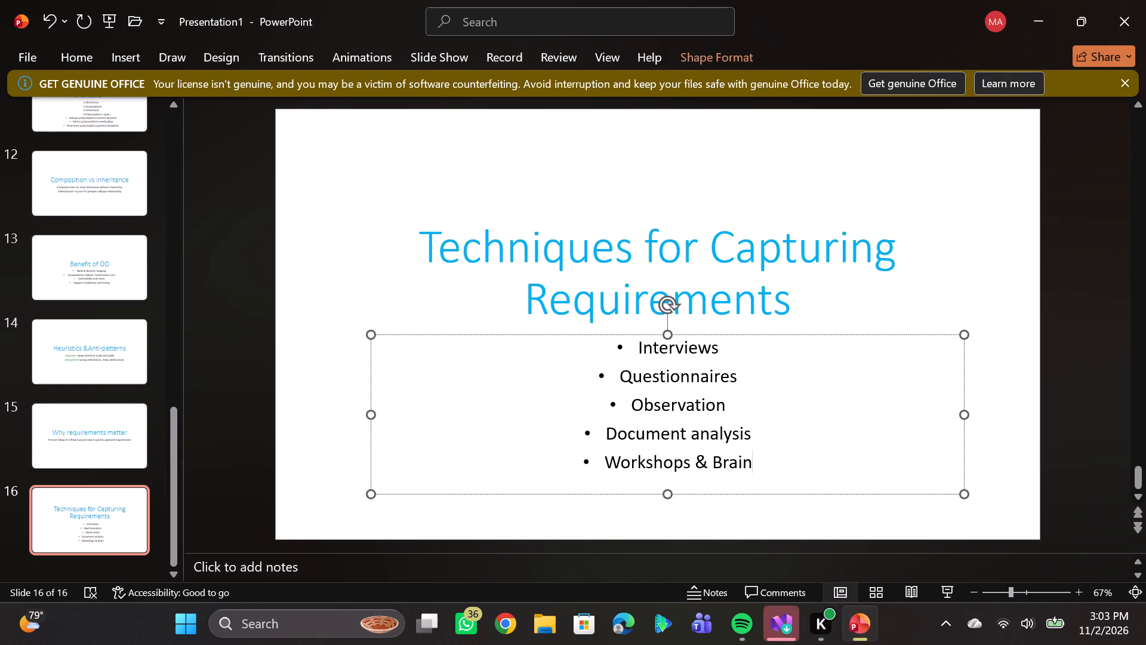
text(storming)
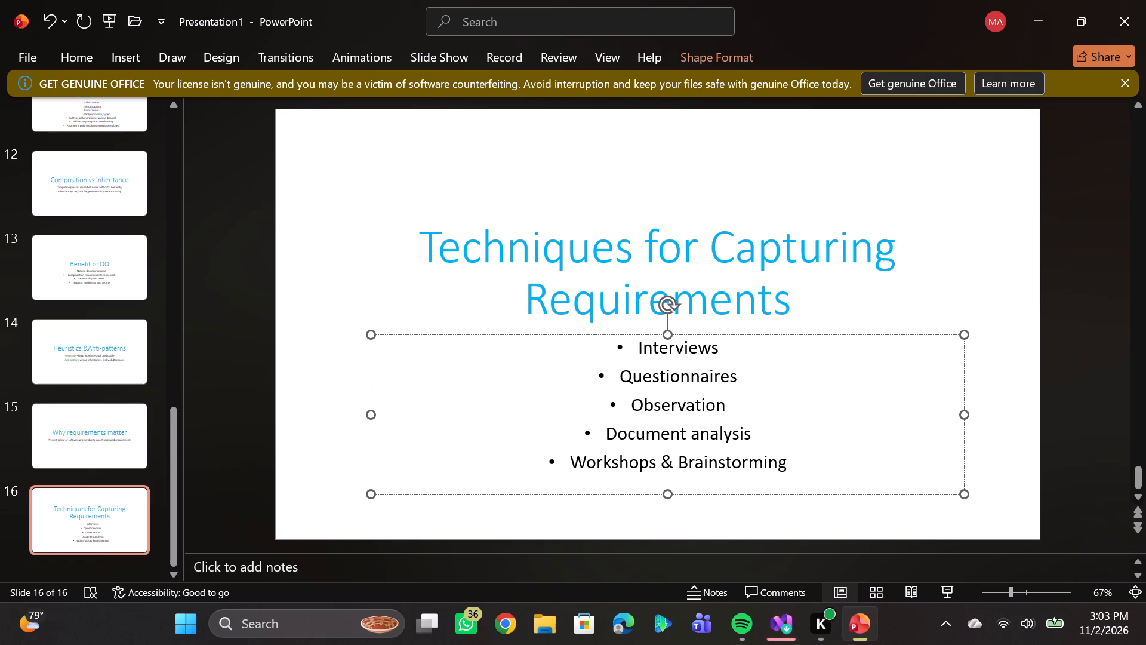
key(Return)
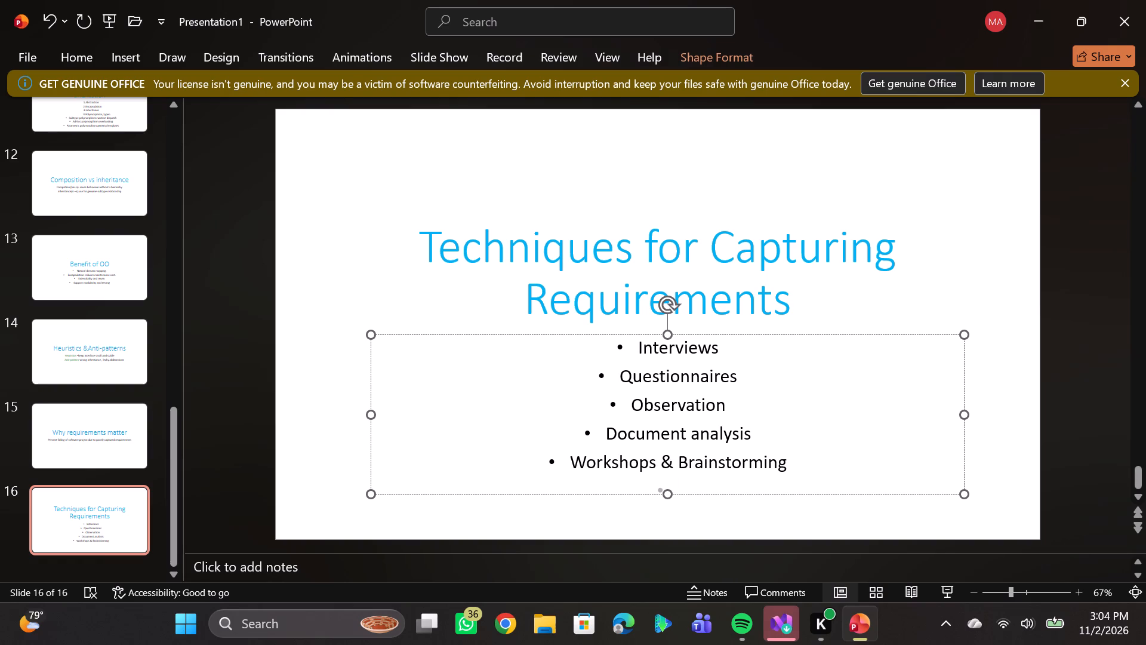
Add "Prototyping" as the sixth bullet, below "Workshops & Brainstorming", in the slide 16 subtitle.
key(p)
key(BackSpace)
key(p)
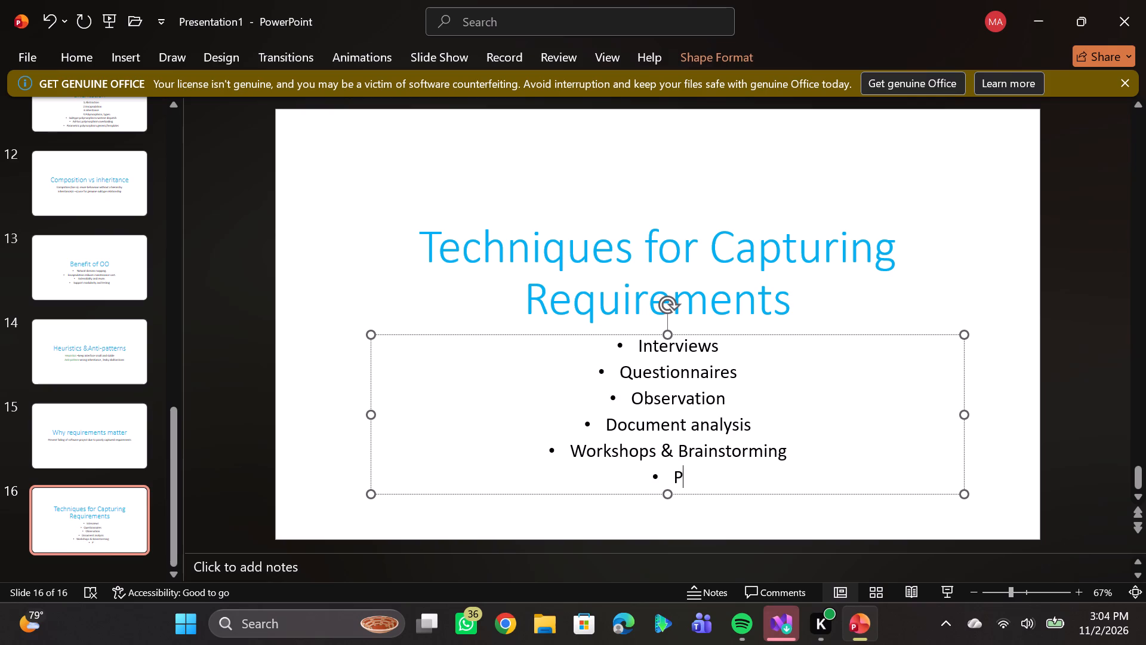
text(RO)
key(BackSpace)
key(BackSpace)
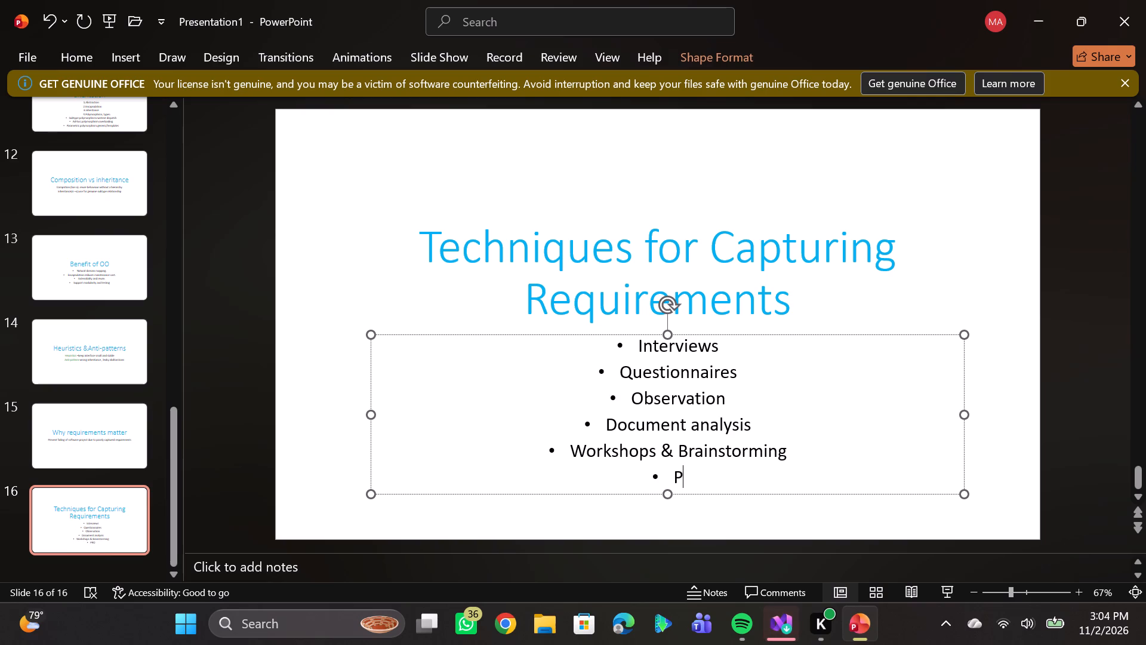
key(r)
key(BackSpace)
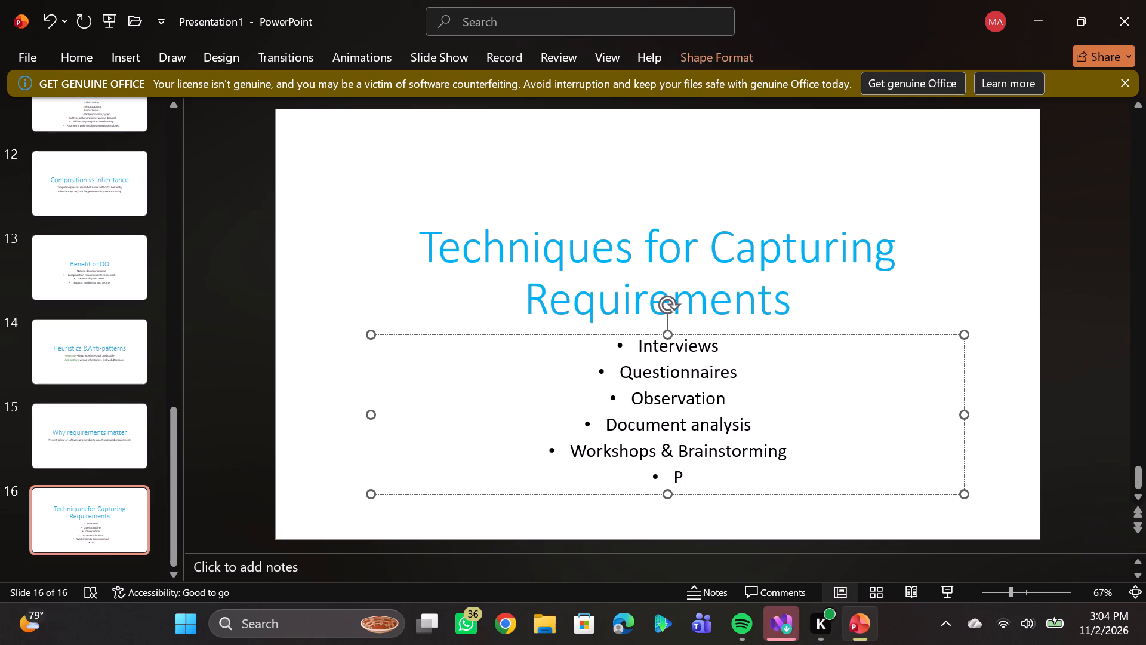
text(ro)
text(to)
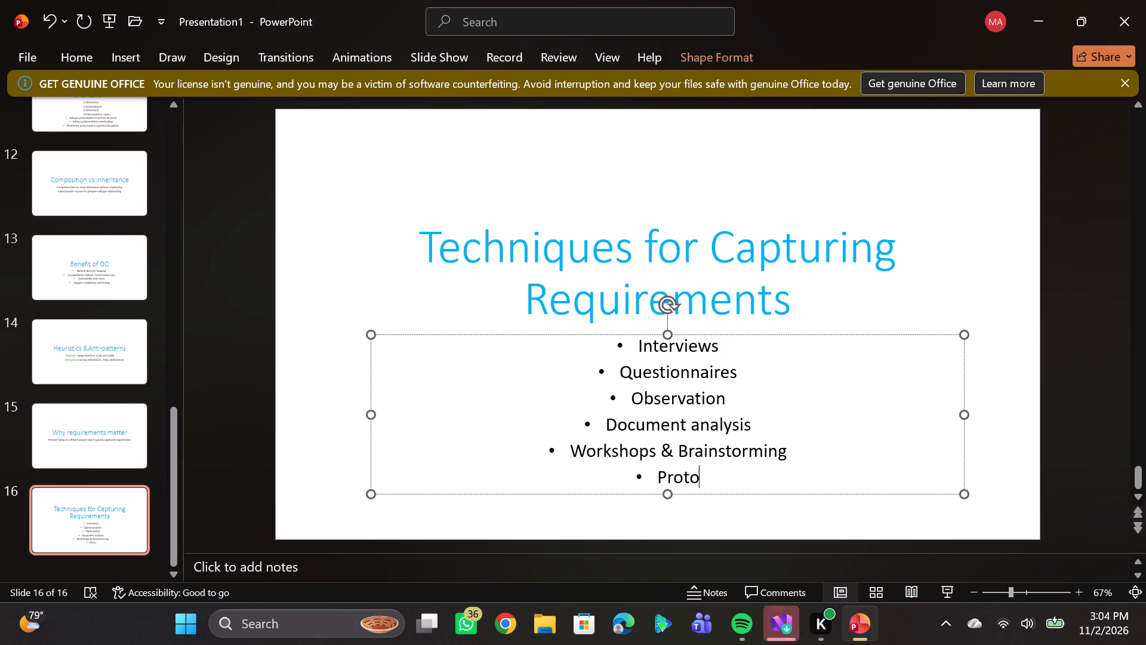
text(typing)
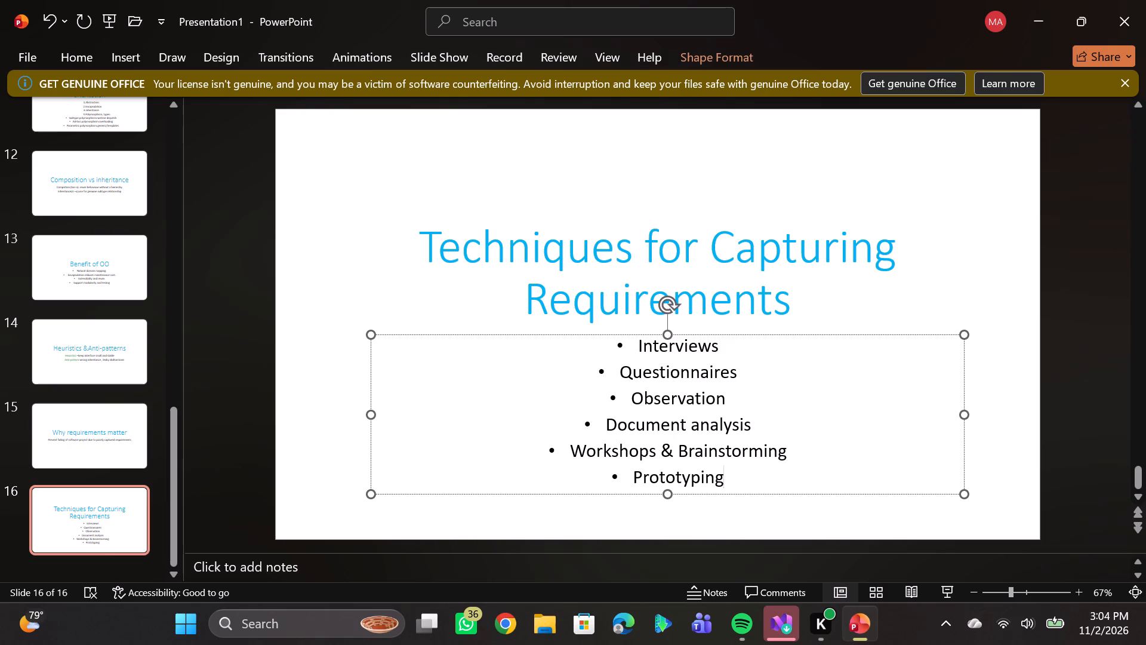
Insert a new slide with the Title Slide layout after slide 16.
click(77, 62)
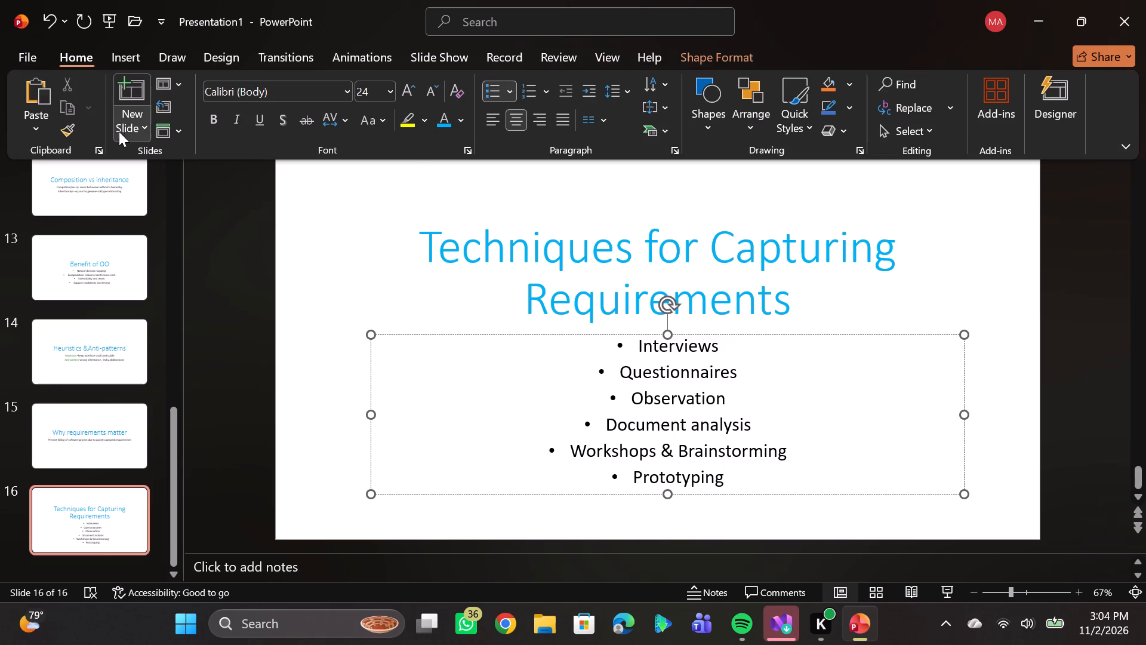
click(137, 131)
click(123, 211)
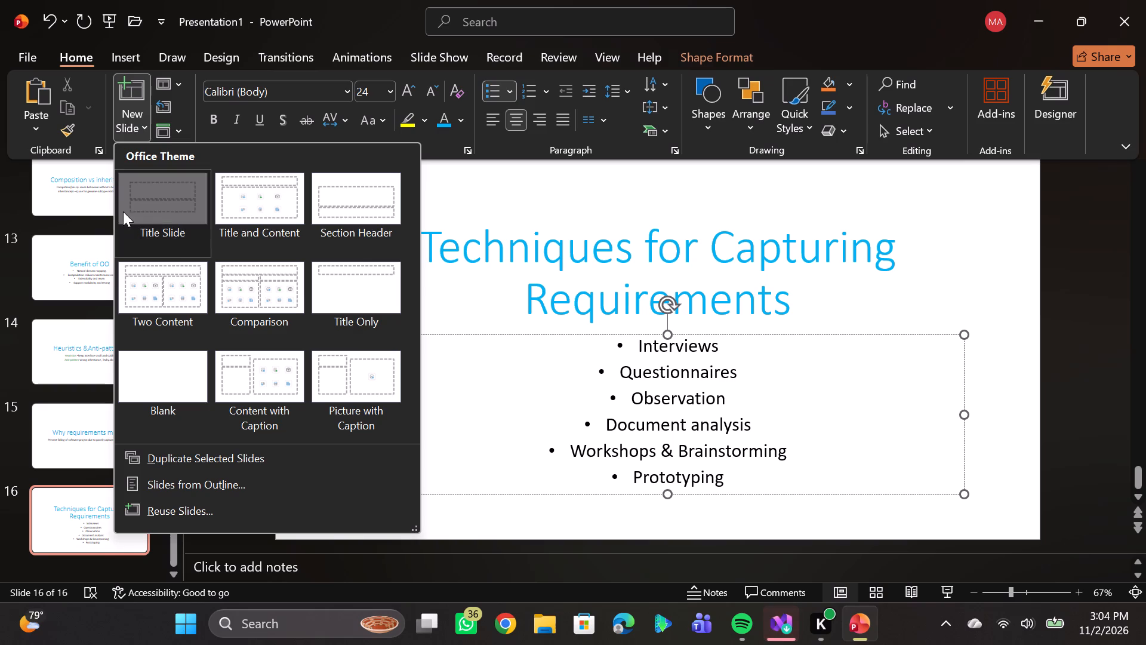
Enter "Types of Requirements" as the title of slide 17.
click(433, 213)
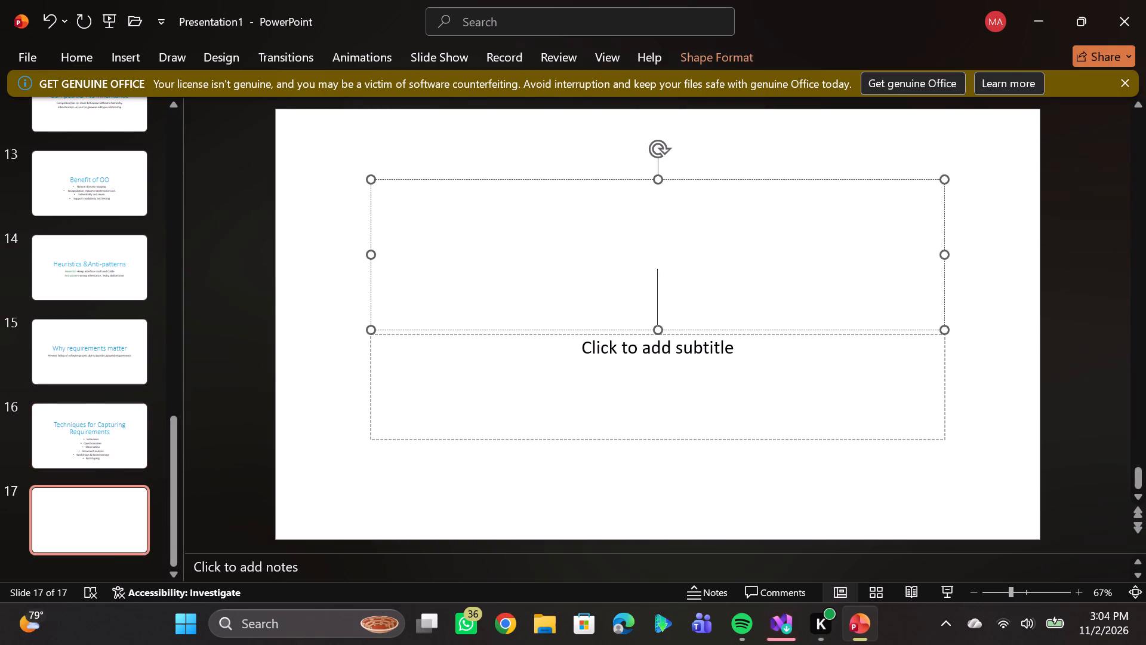
key(t)
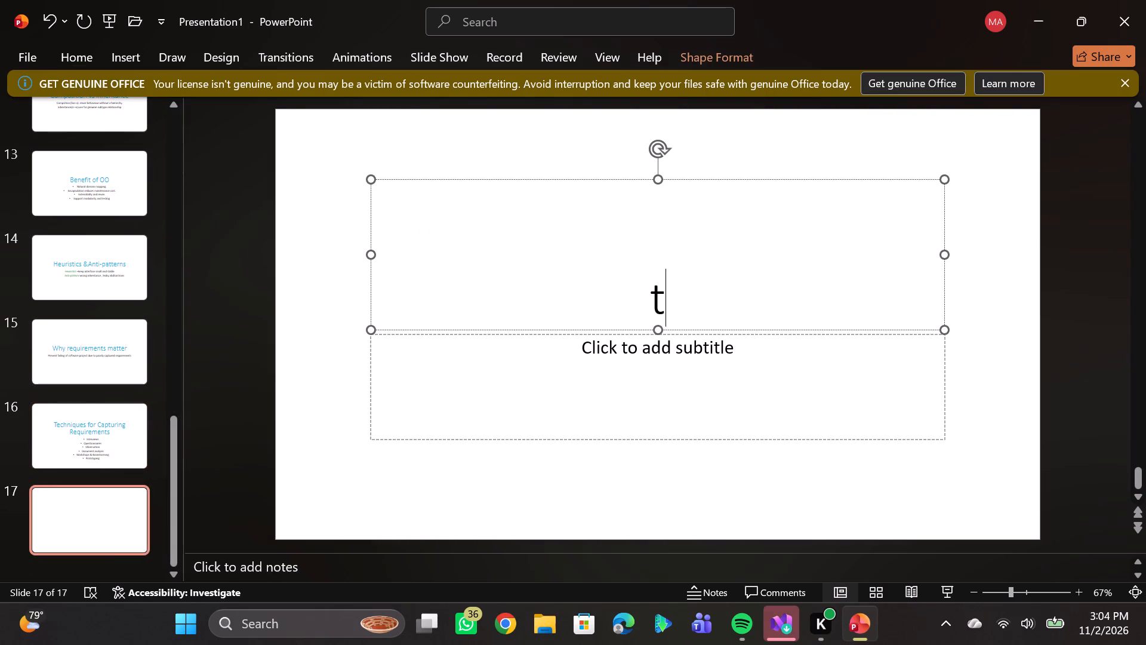
key(BackSpace)
key(t)
key(y)
key(BackSpace)
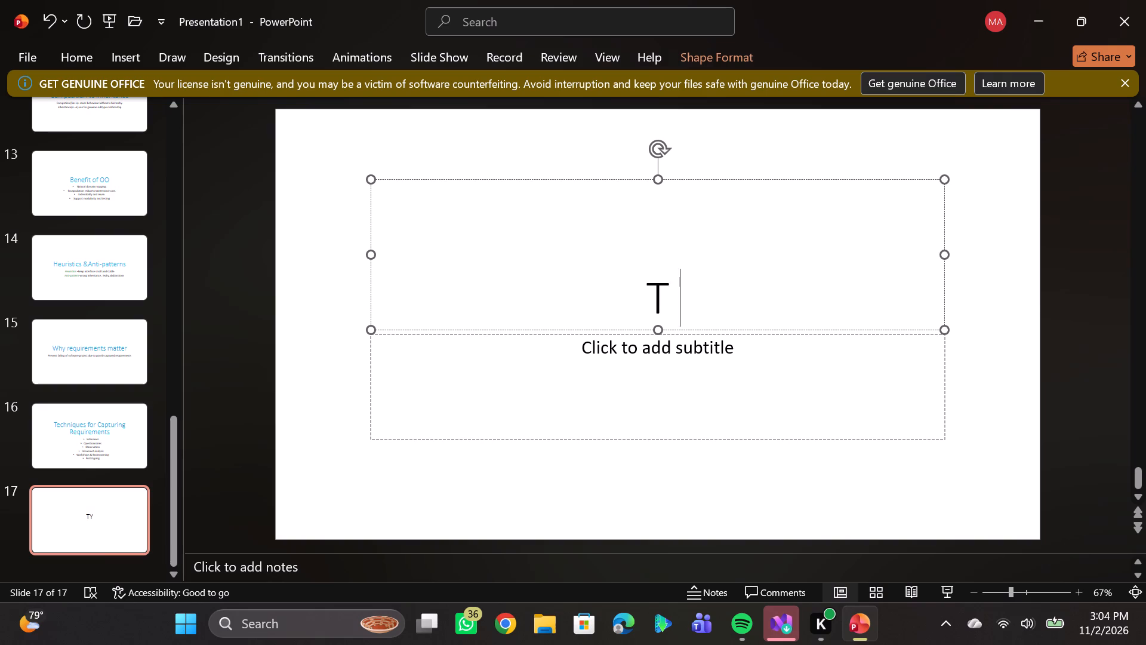
text(ype)
key(space)
key(BackSpace)
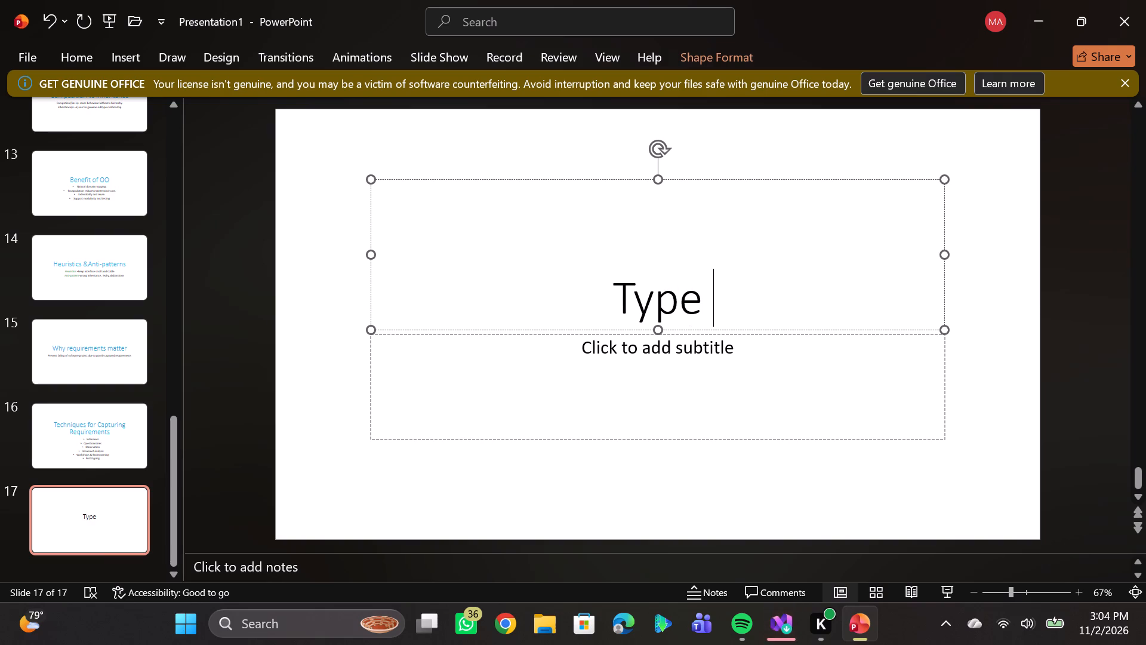
text(s of)
key(space)
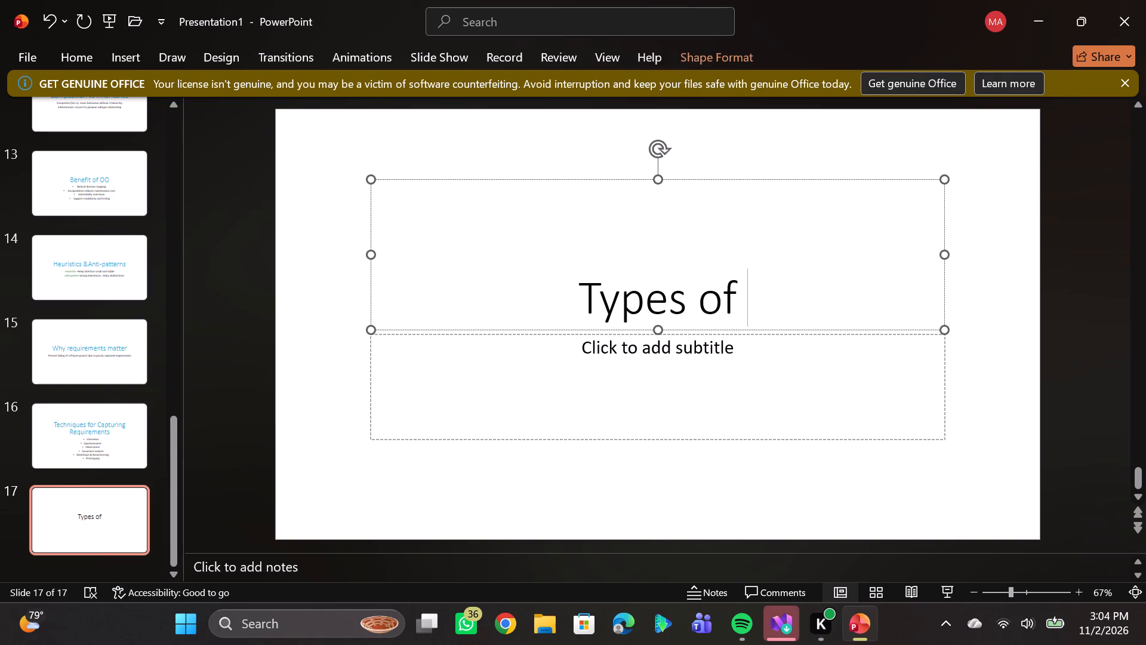
key(r)
key(BackSpace)
key(r)
key(e)
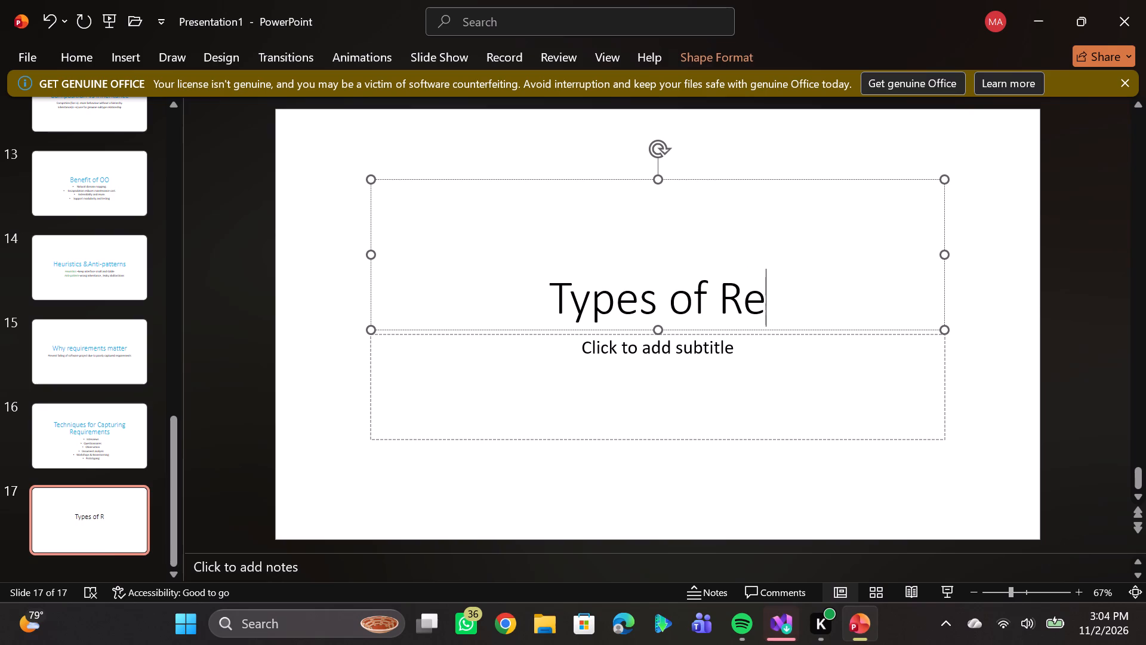
text(qu)
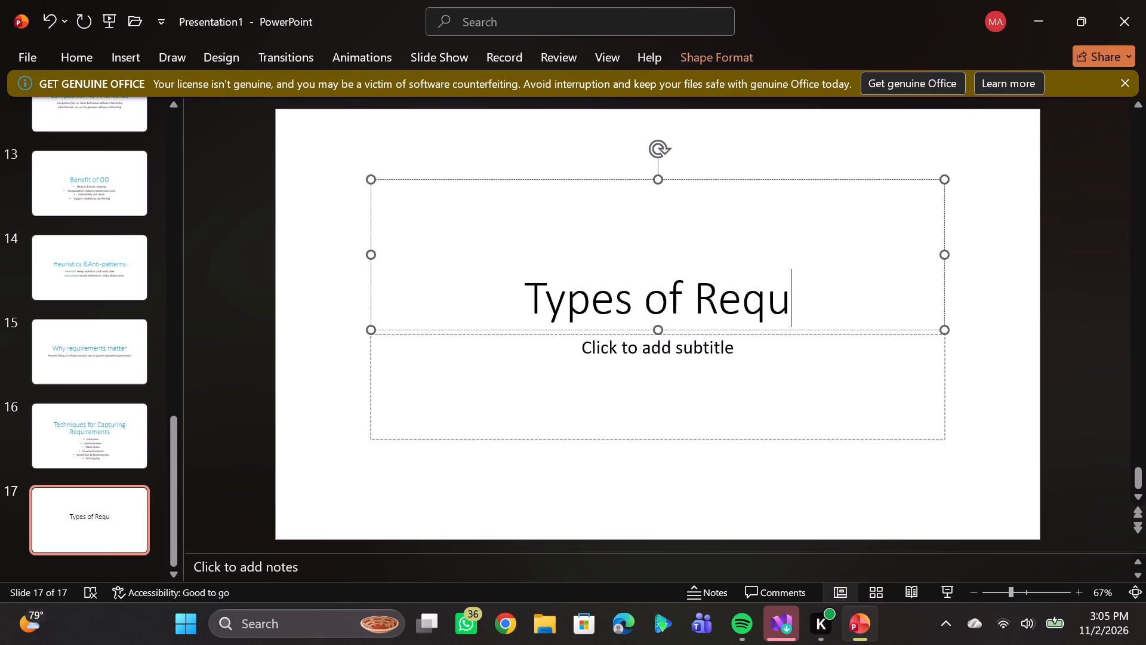
text(irements)
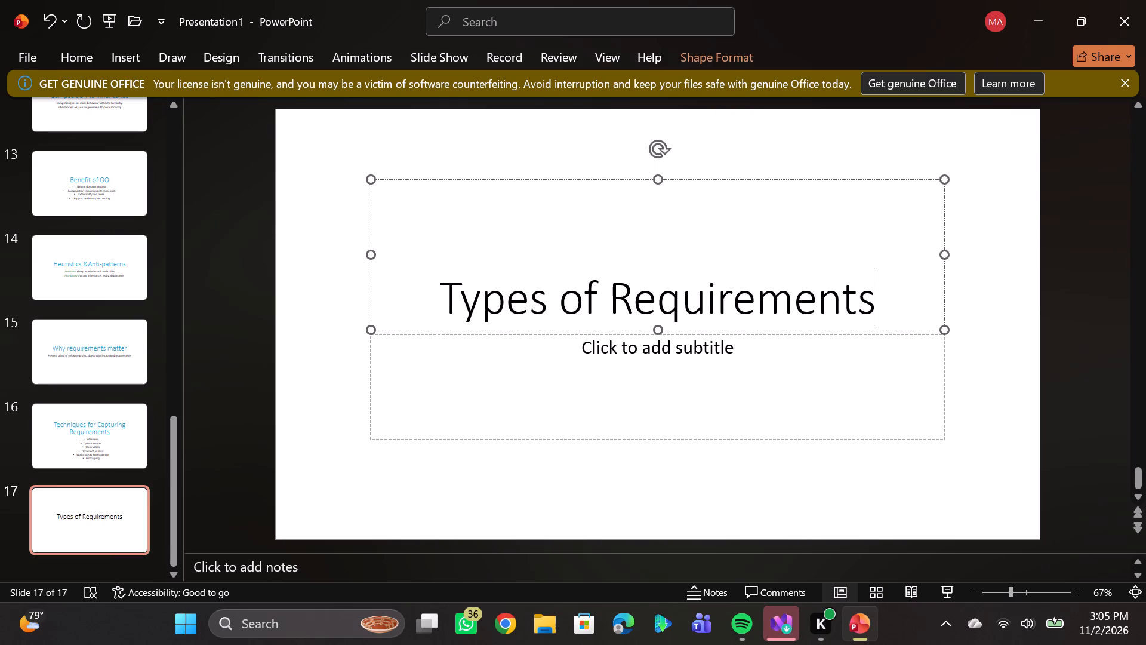
Turn on bullets in the slide 17 subtitle and enter "Fuctional requirement" as the first bullet, followed by a new bullet.
click(438, 360)
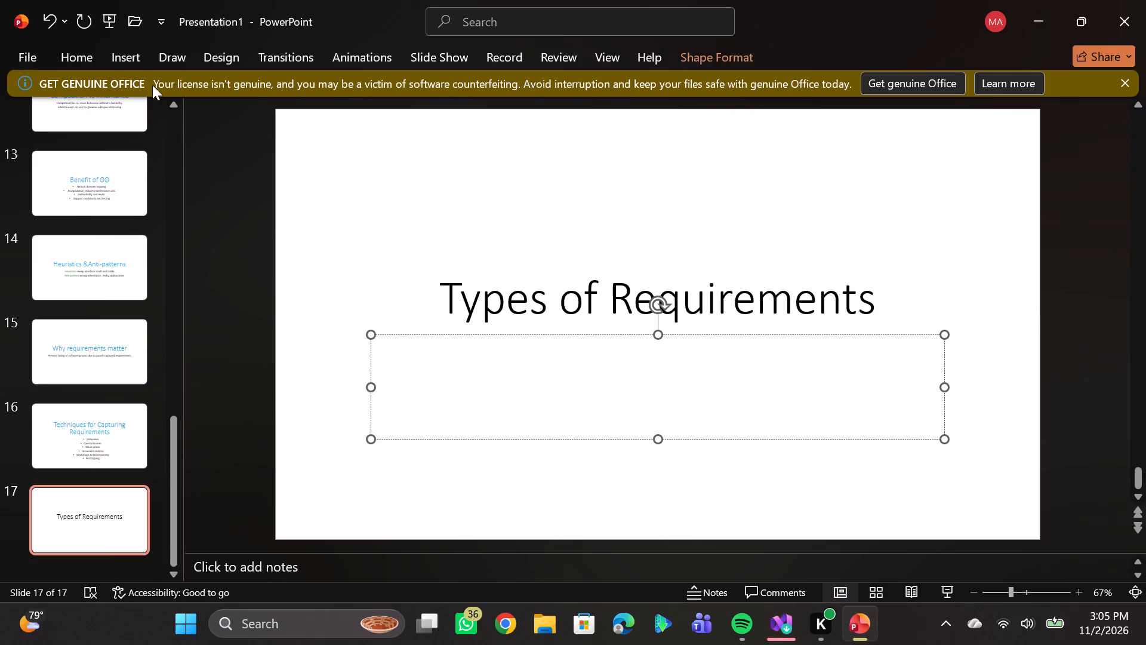
click(88, 57)
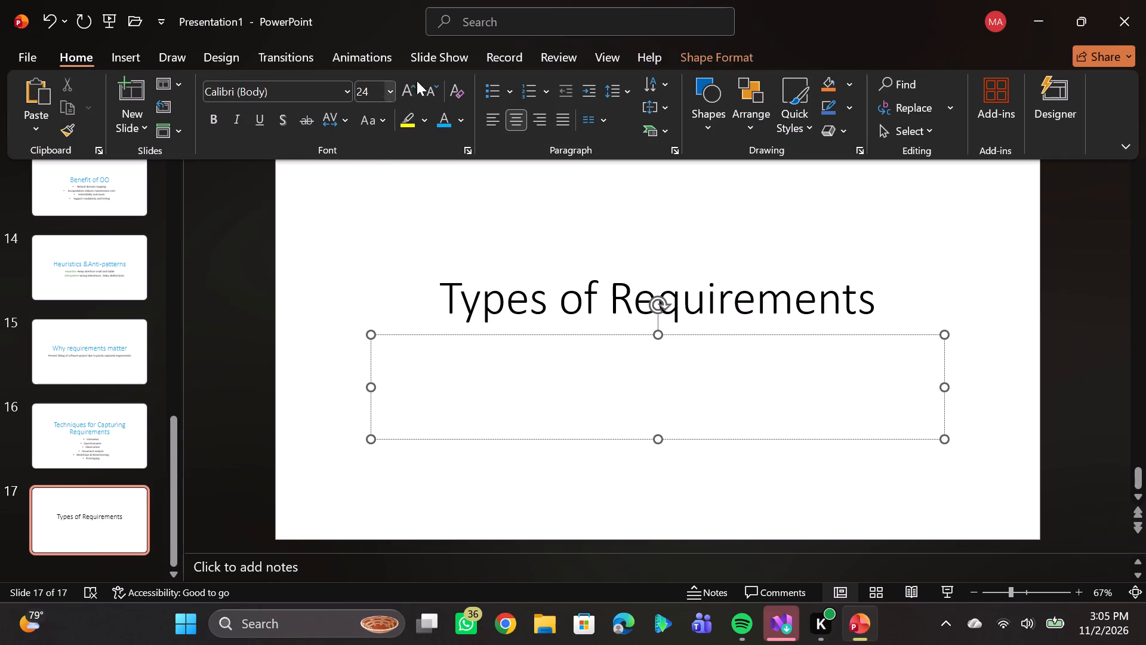
click(496, 90)
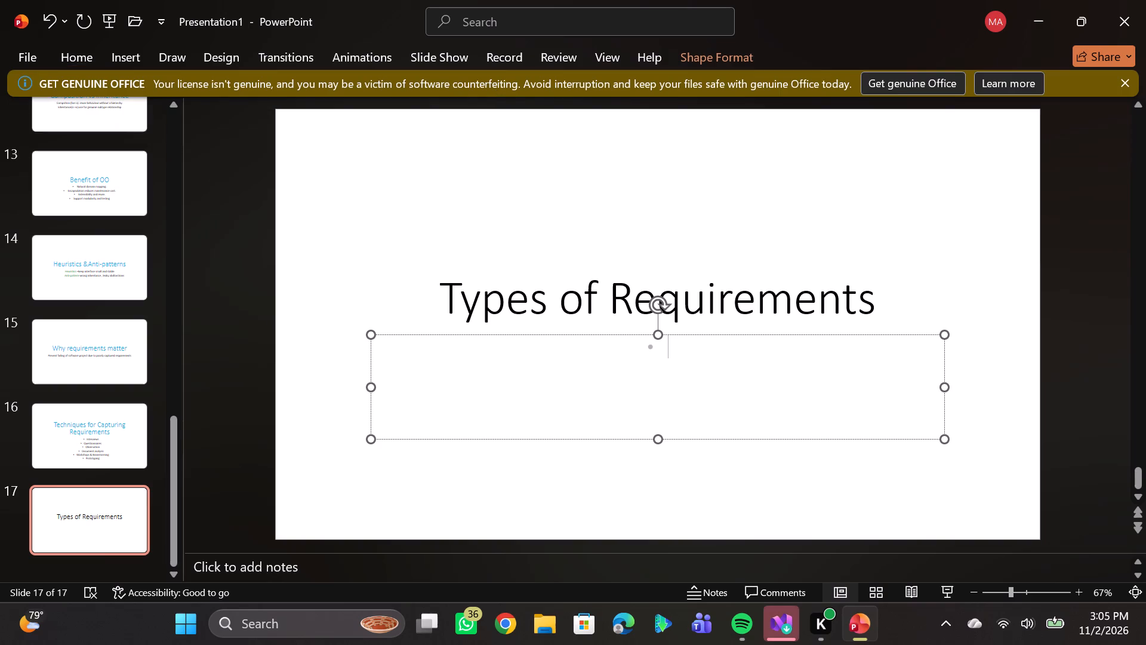
text(fuct)
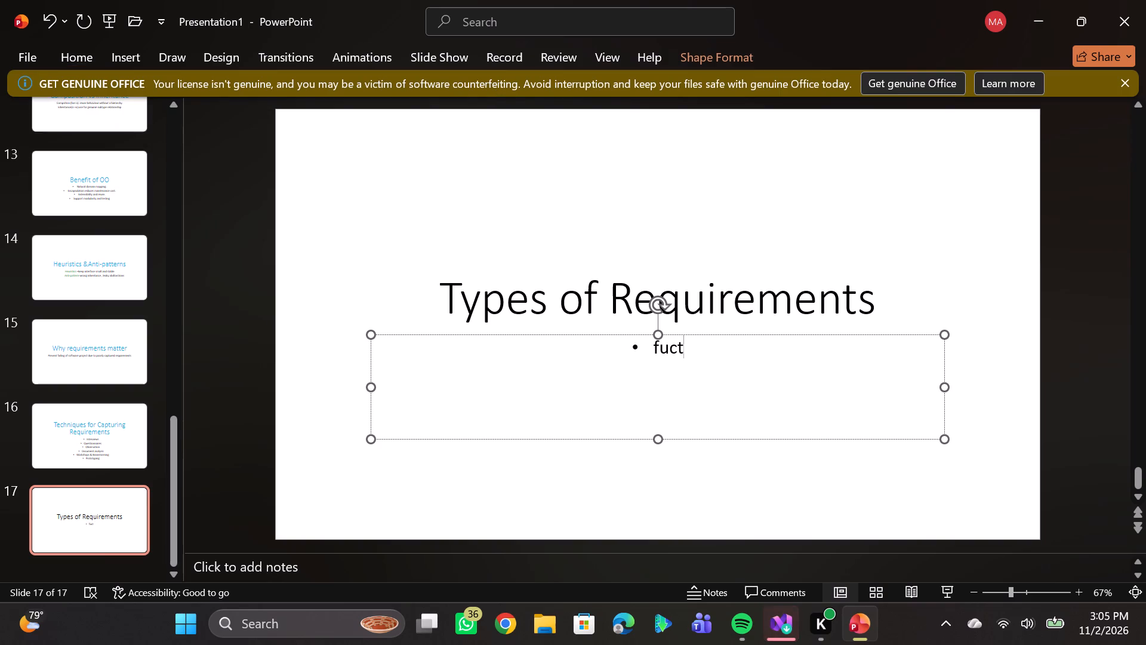
text(io)
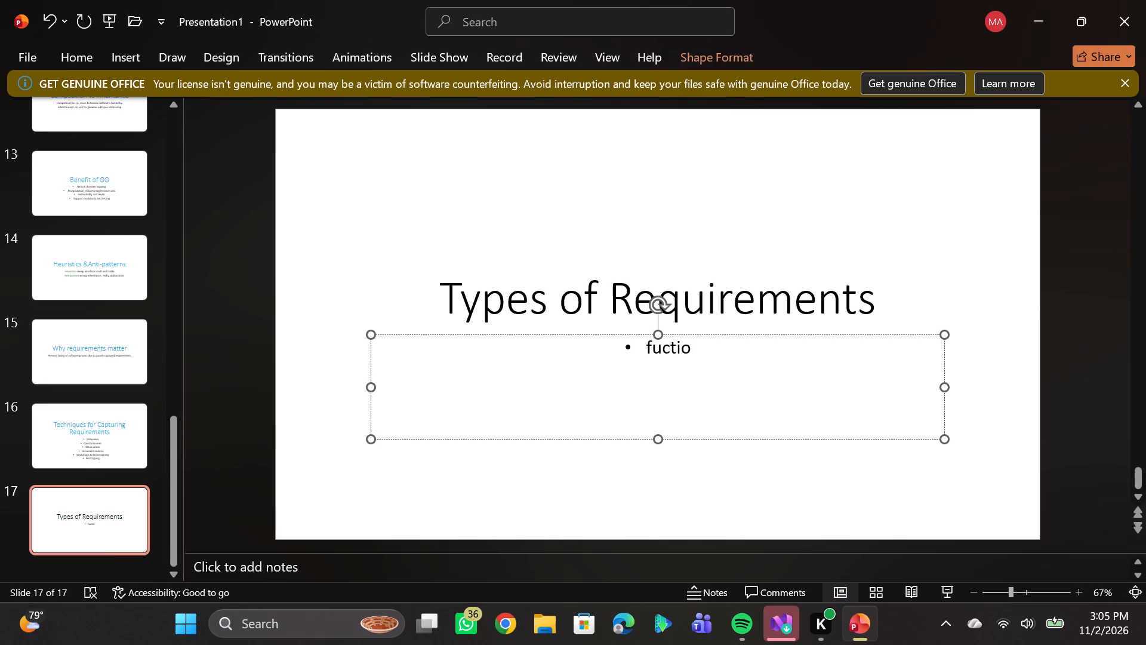
text(nal re)
text(quirement)
key(Return)
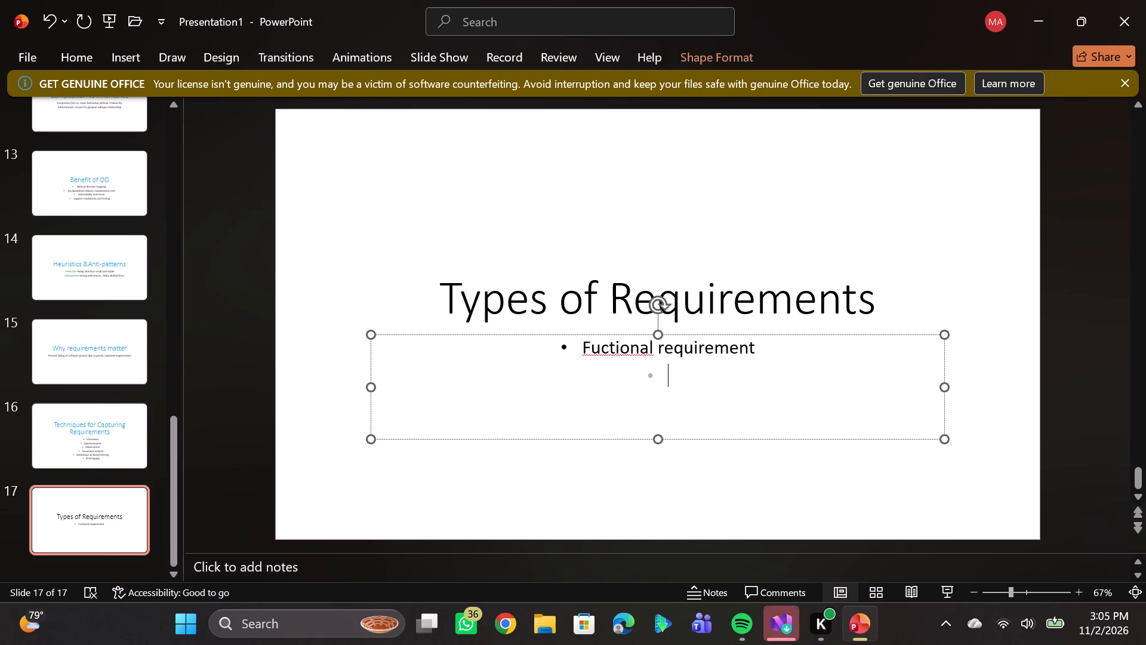
Start the second bullet in the slide 17 subtitle with "Non-func".
key(n)
key(o)
key(BackSpace)
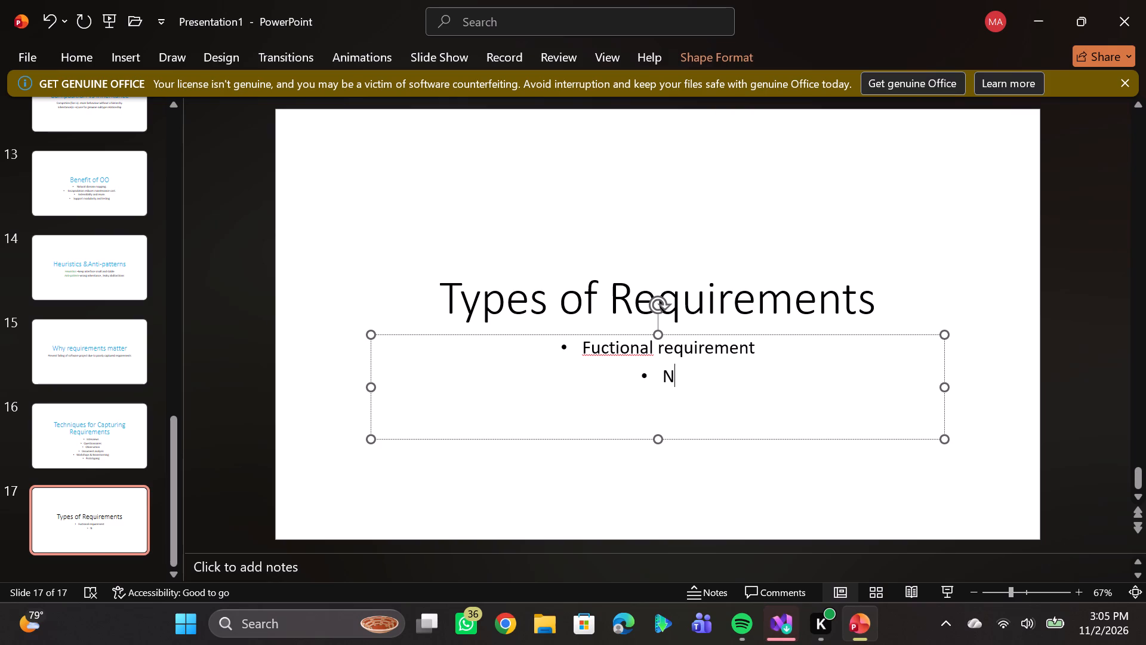
key(n)
key(BackSpace)
text(on)
key(minus)
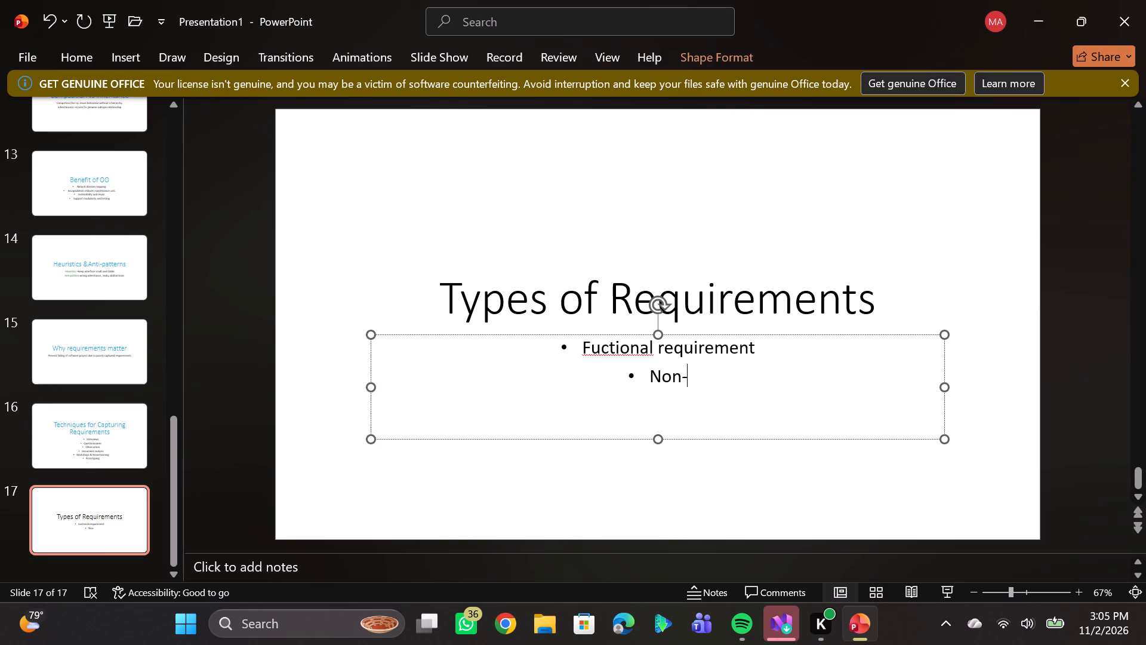
text(fu)
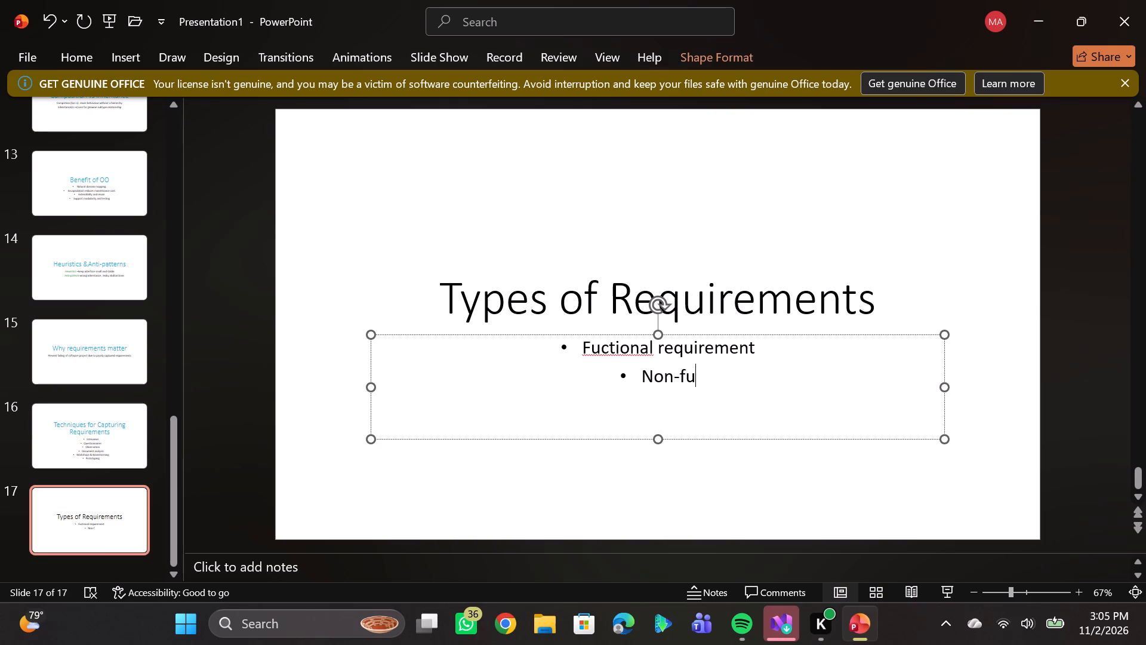
text(nc)
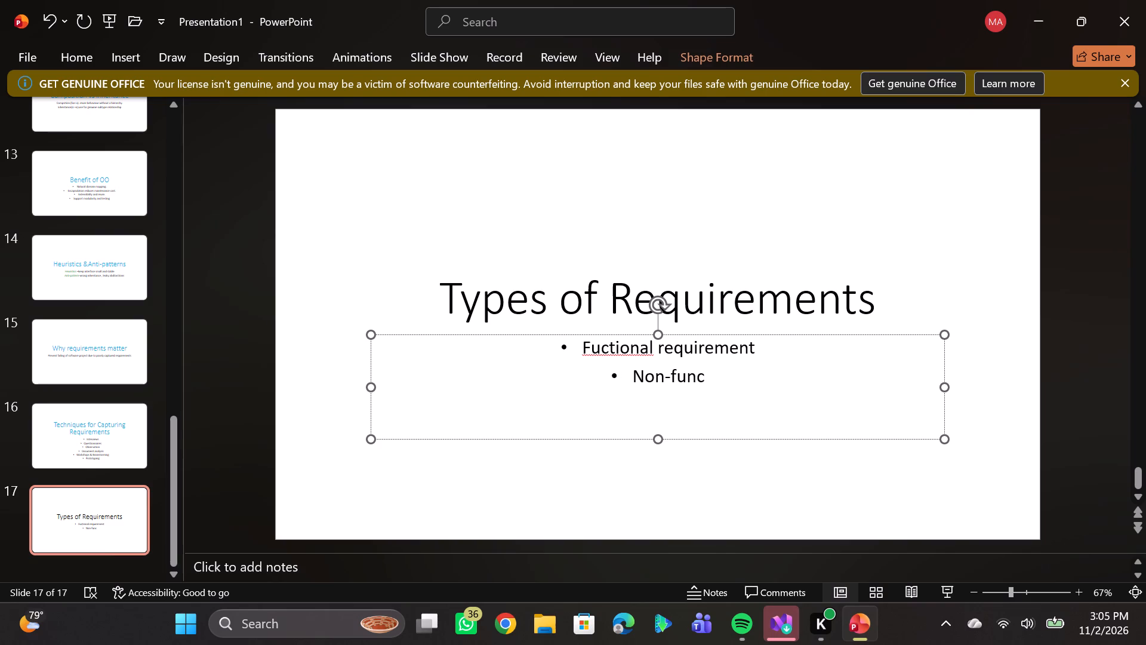
Replace the misspelled first word of the first slide 17 bullet with "functional".
double_click(598, 353)
key(n)
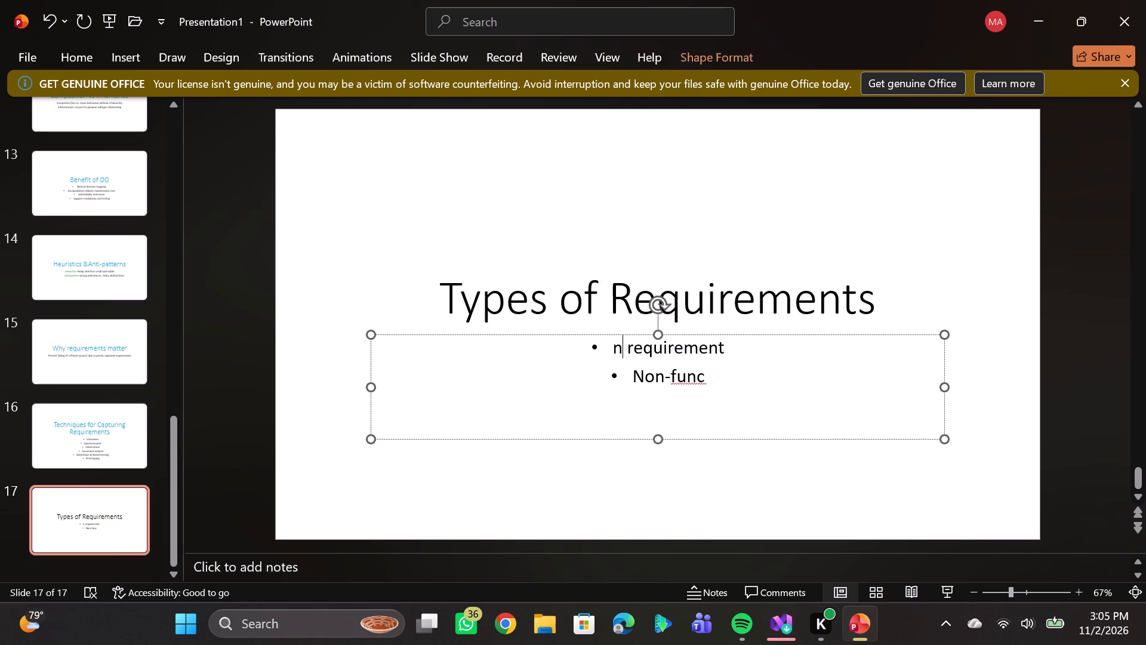
key(BackSpace)
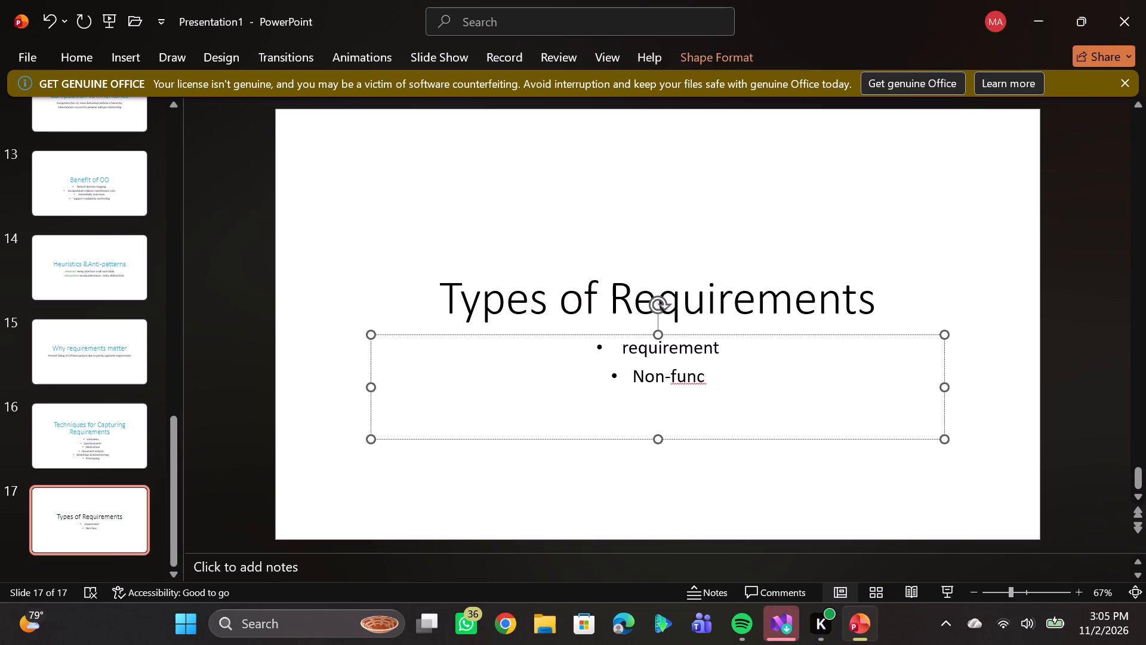
text(fu)
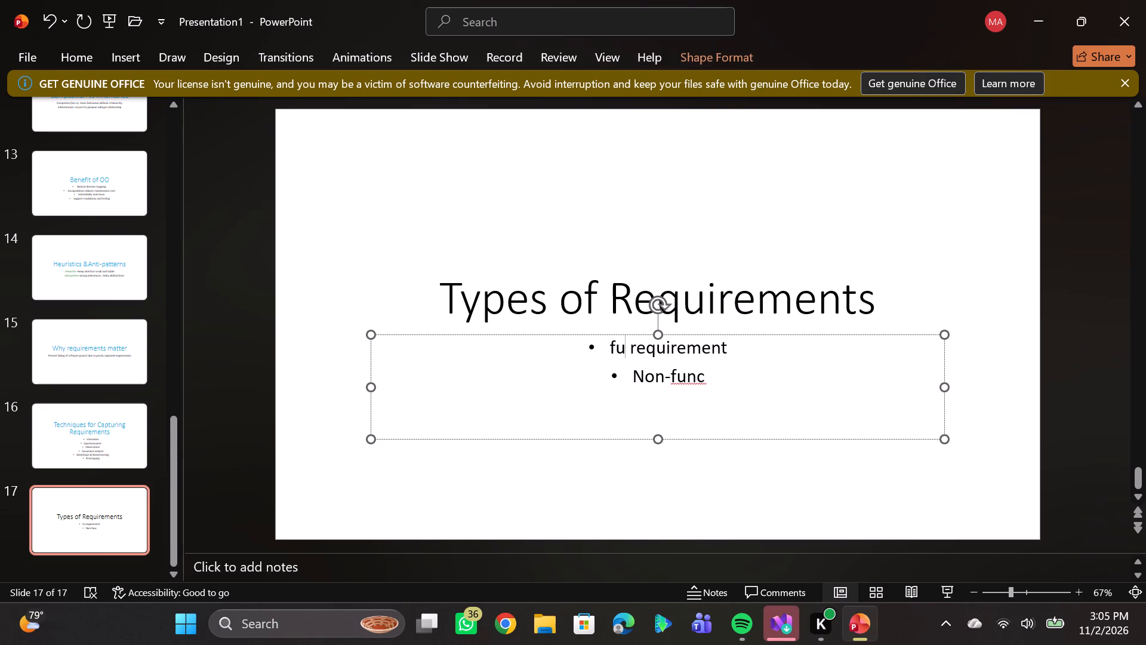
text(nctional)
Complete the second bullet in the slide 17 subtitle as "Non-functional requirement".
click(707, 379)
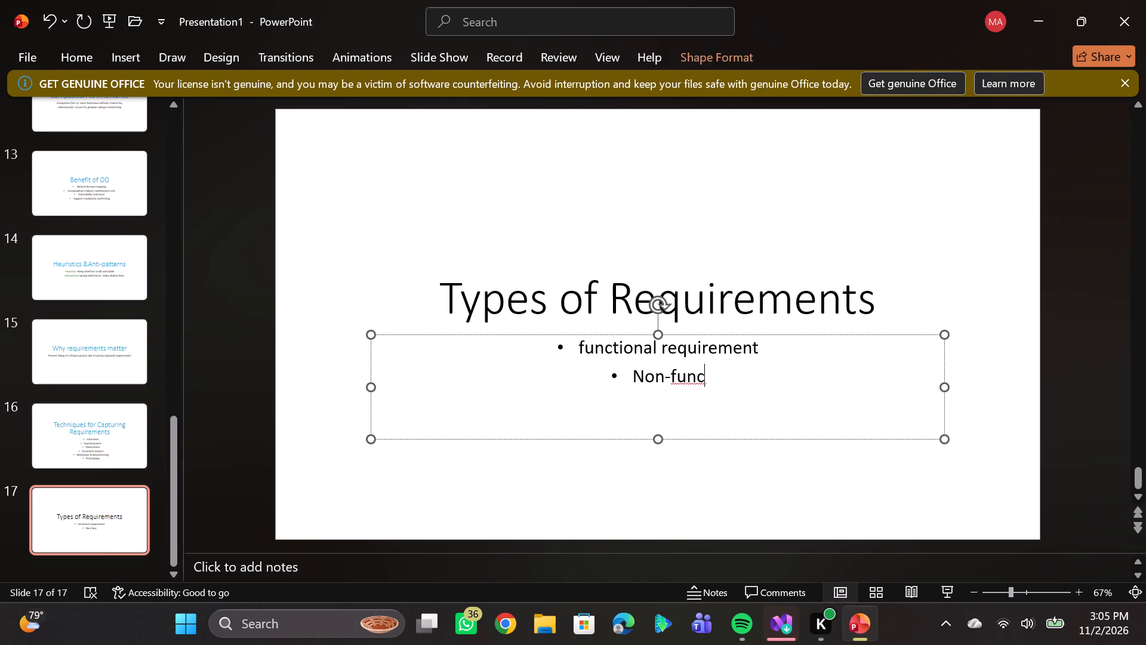
text(tional)
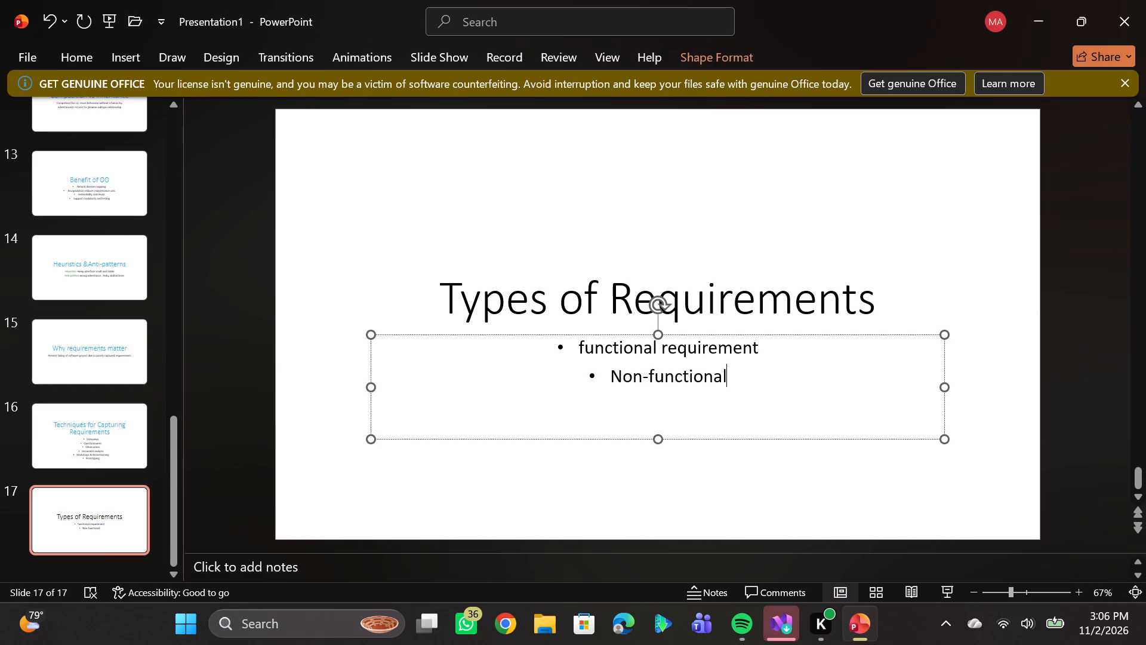
key(space)
text(requi)
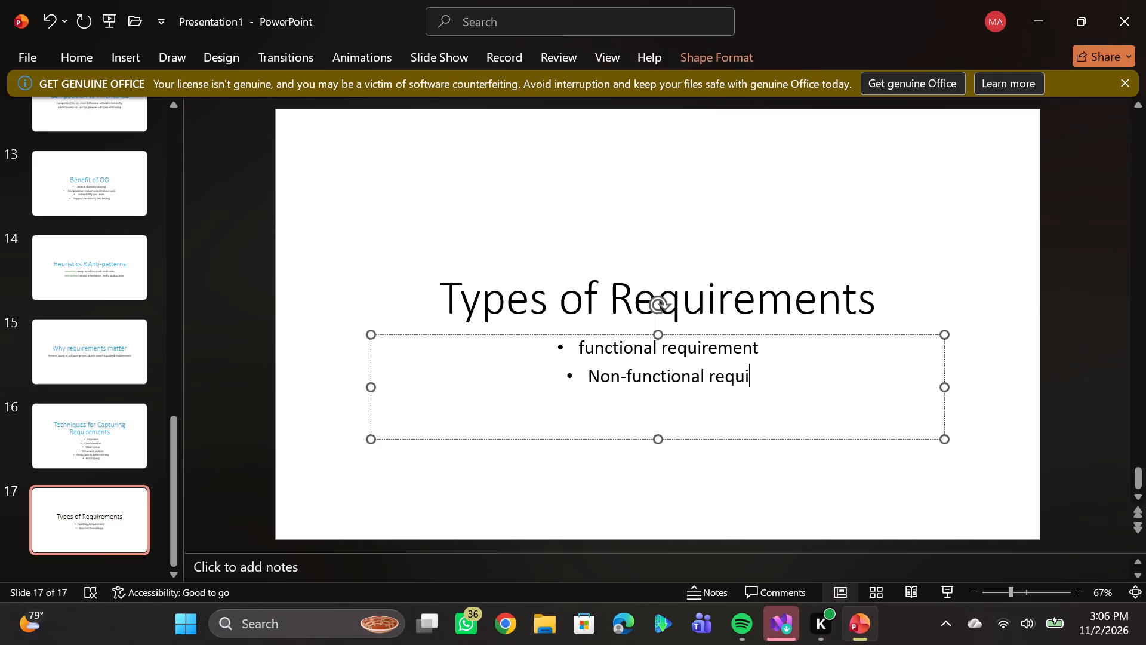
text(rement)
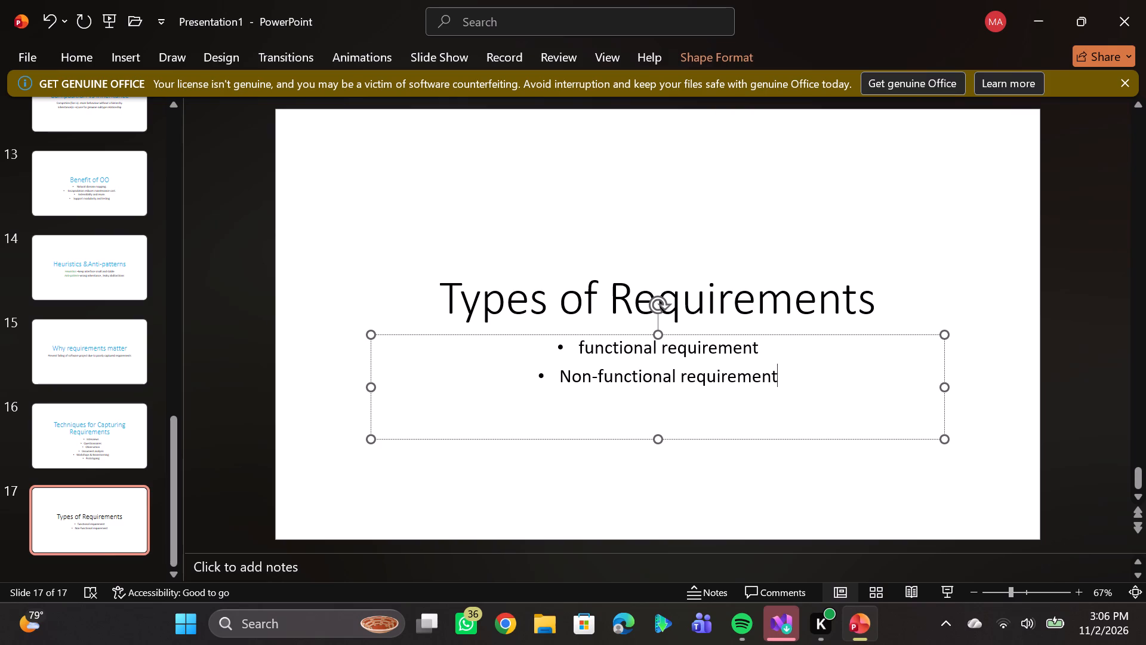
Add a third bullet reading "Domain Requirements" to the slide 17 subtitle.
key(Return)
text(do)
key(BackSpace)
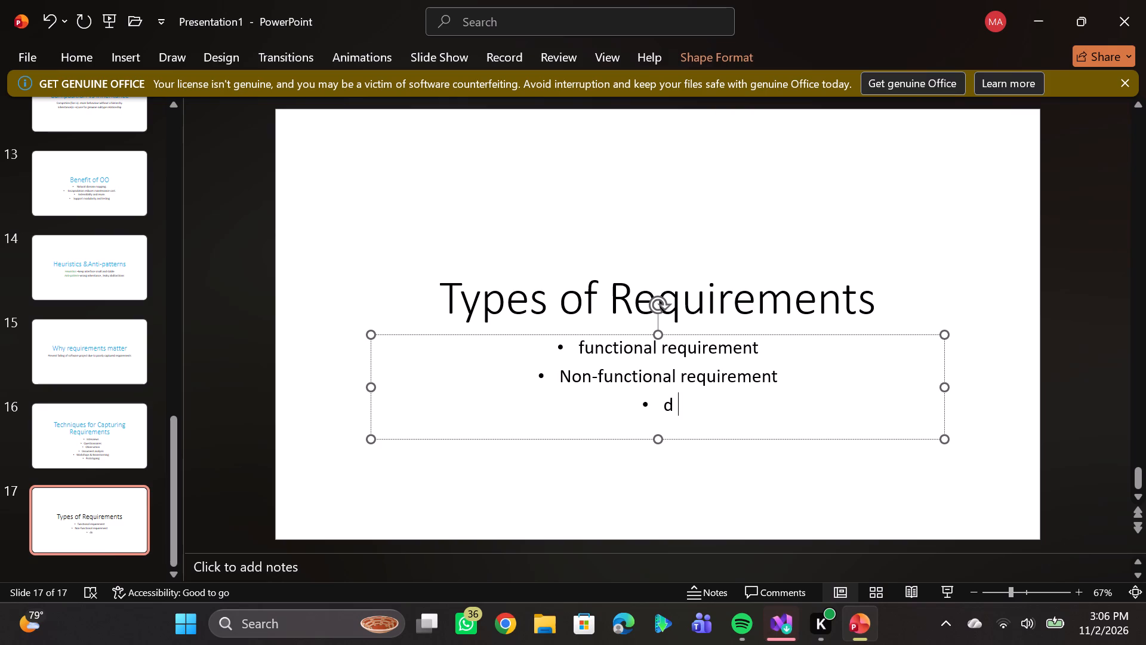
key(BackSpace)
key(d)
key(o)
key(BackSpace)
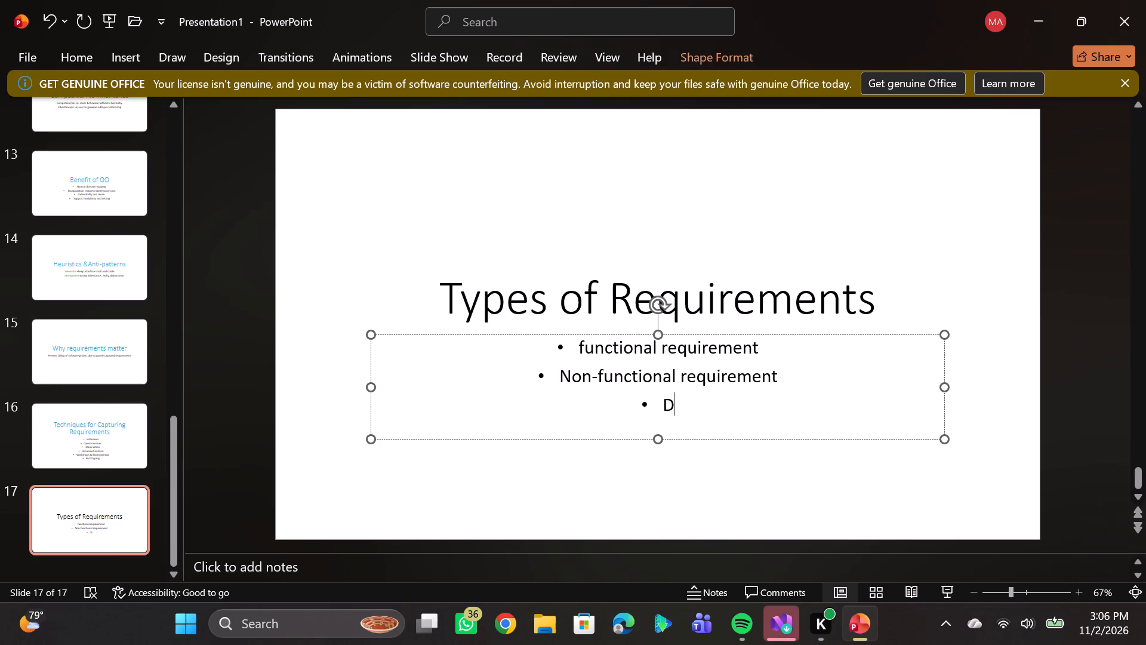
text(omain)
key(space)
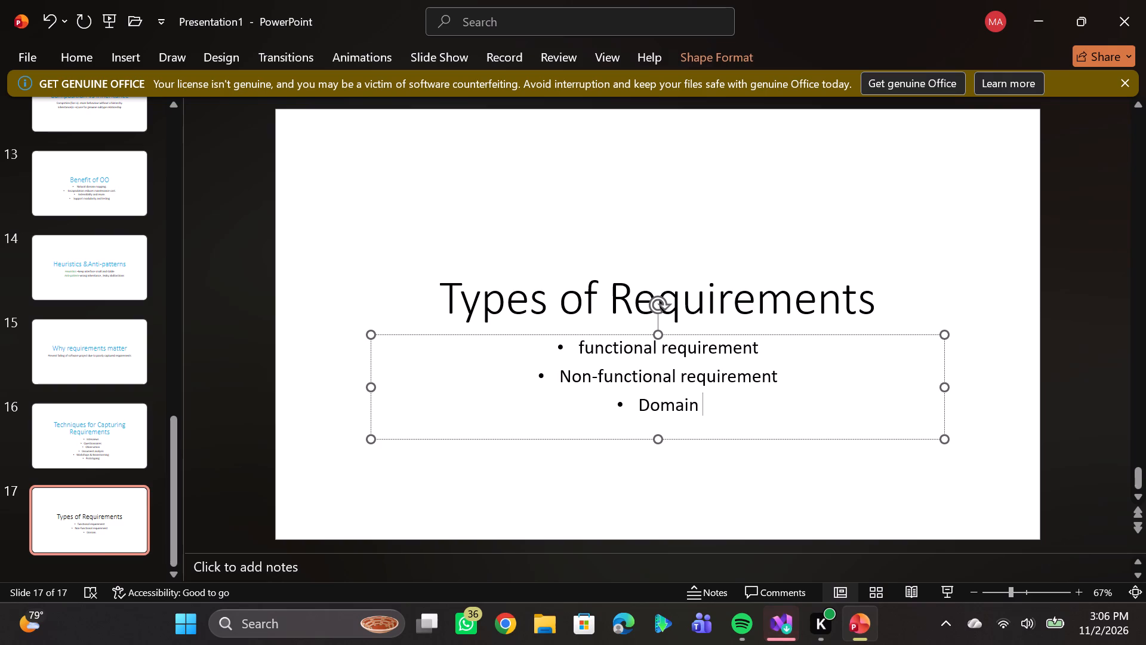
key(r)
key(e)
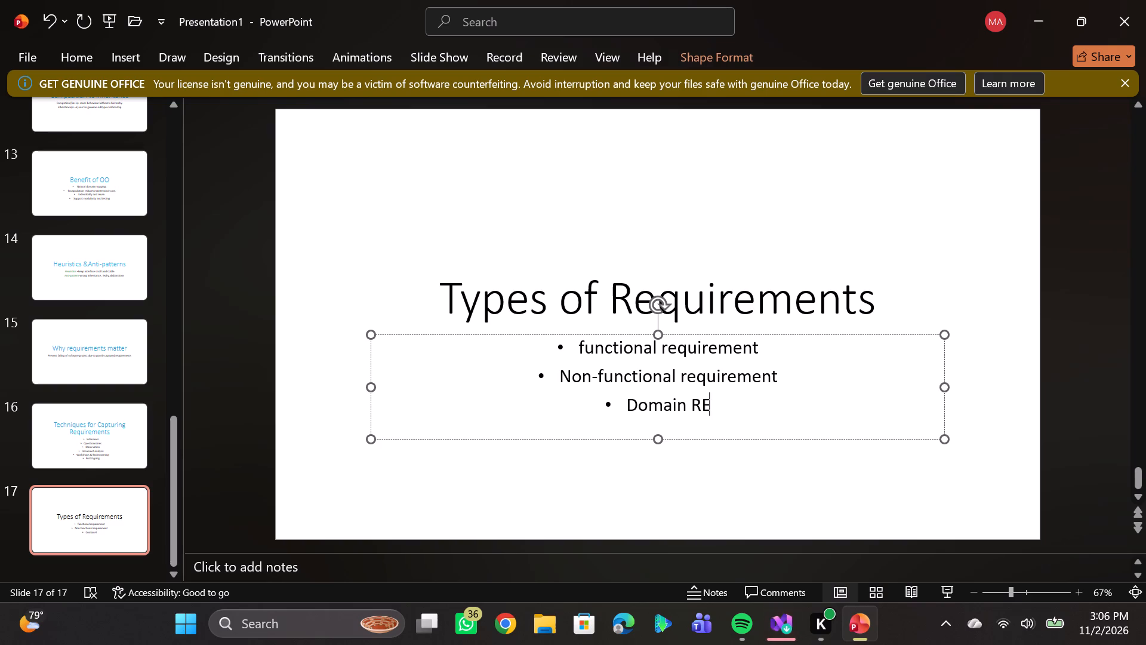
key(BackSpace)
text(equir)
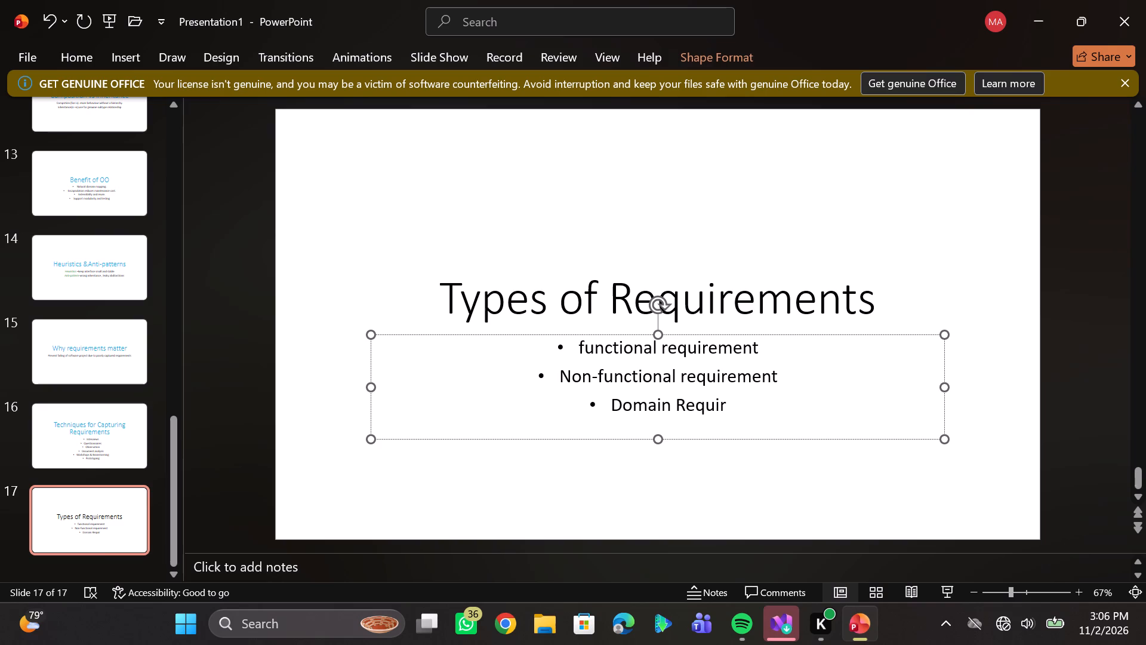
text(ements)
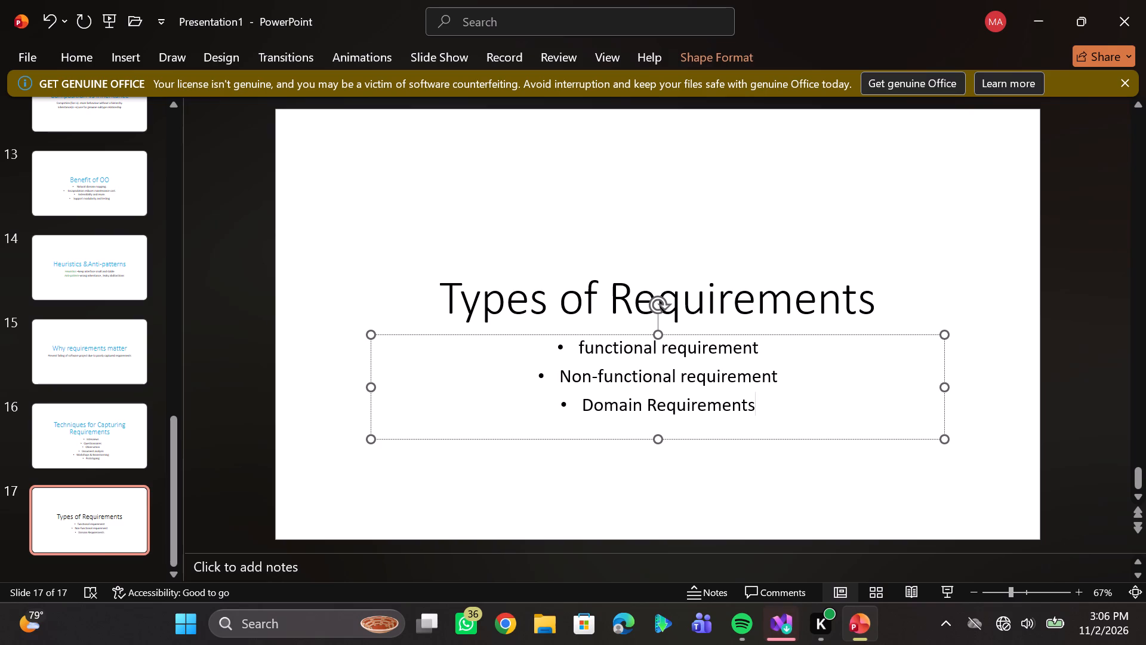
Colour the slide 17 title "Types of Requirements" light blue, matching the other slide titles.
scroll(707, 379, down, 1)
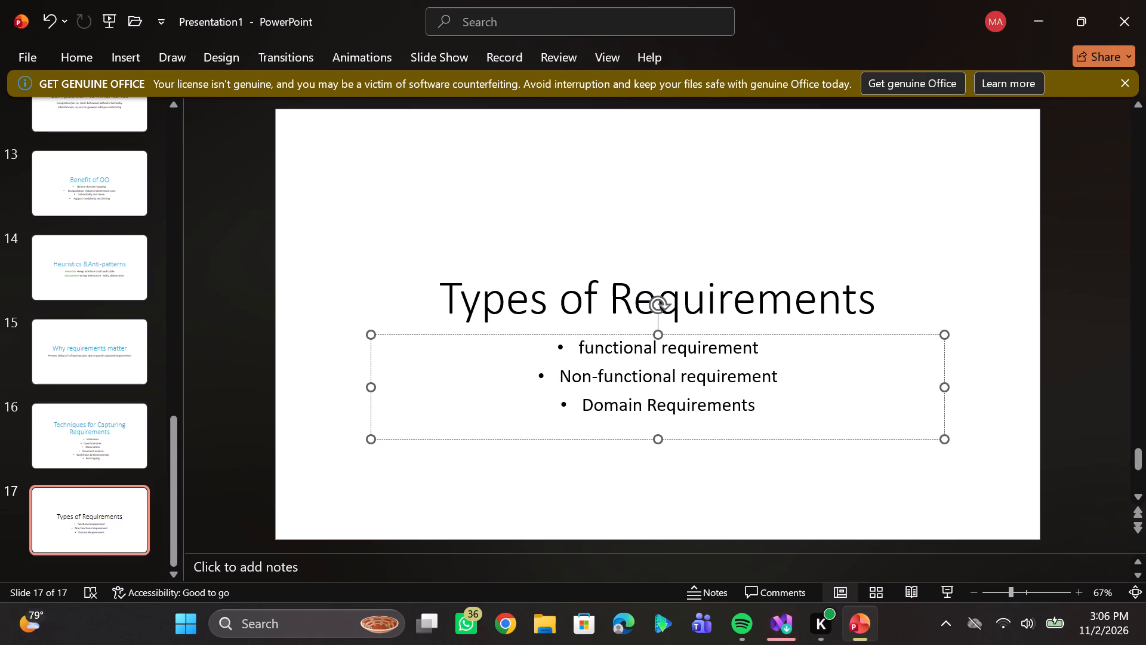
scroll(707, 379, down, 1)
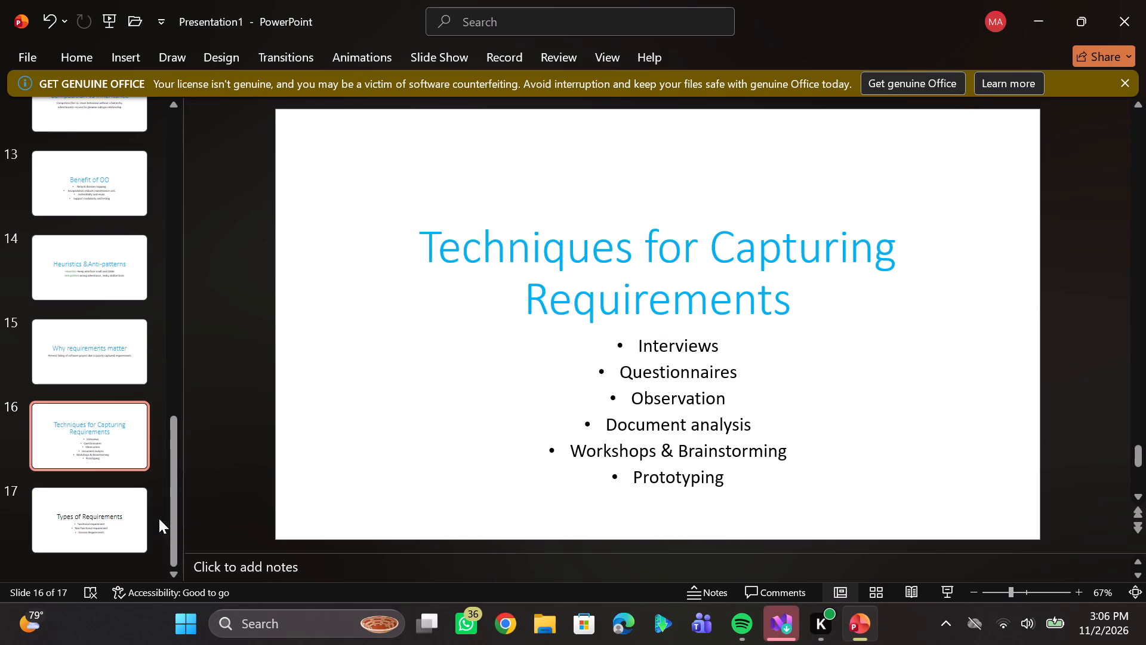
click(125, 518)
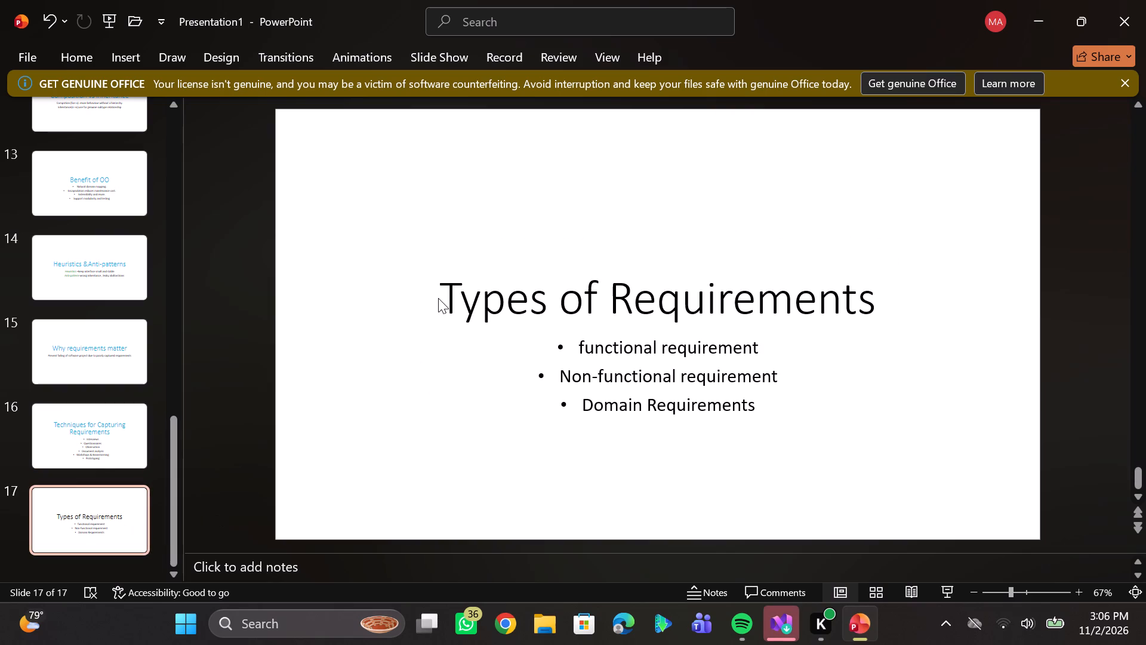
drag(446, 299, 716, 294)
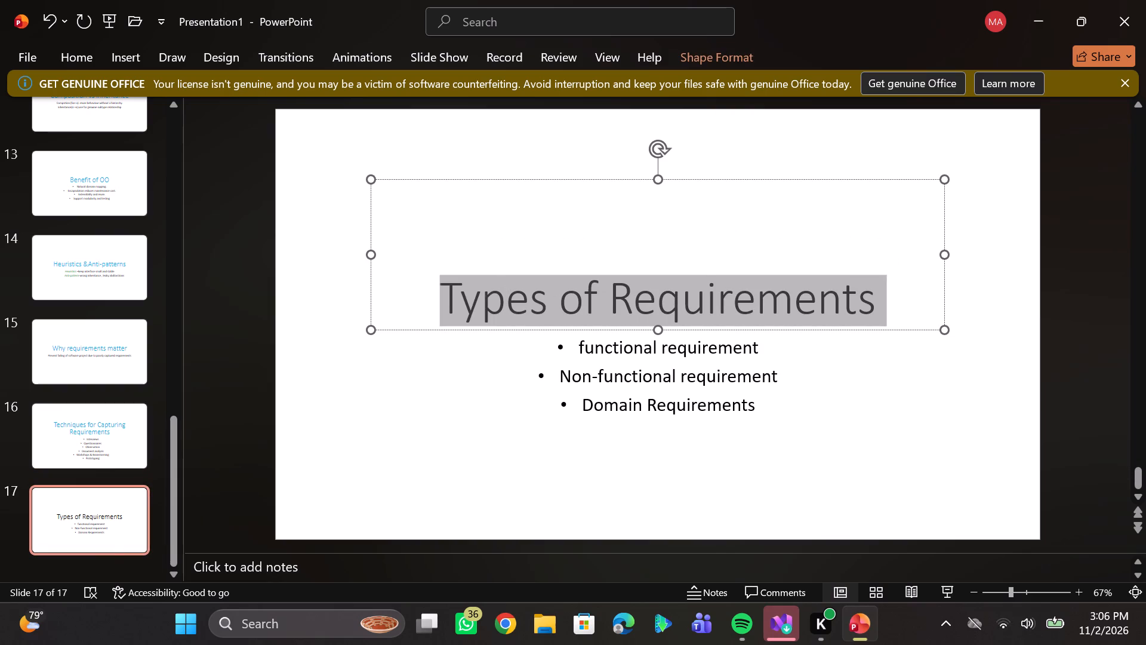
drag(716, 294, 729, 298)
click(909, 266)
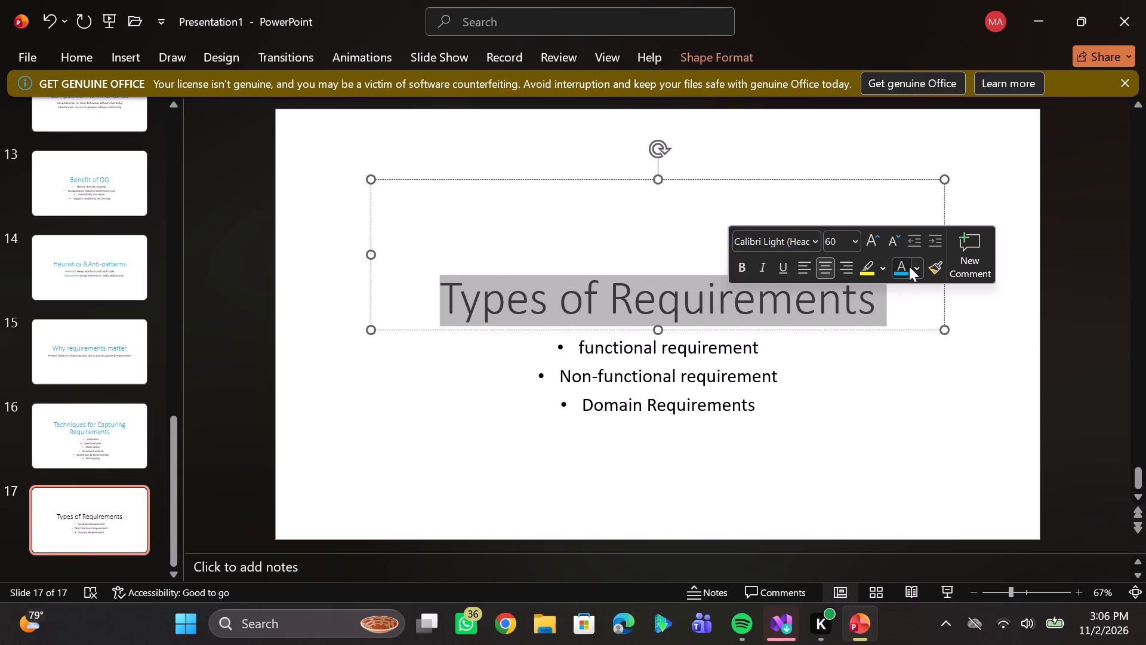
click(700, 229)
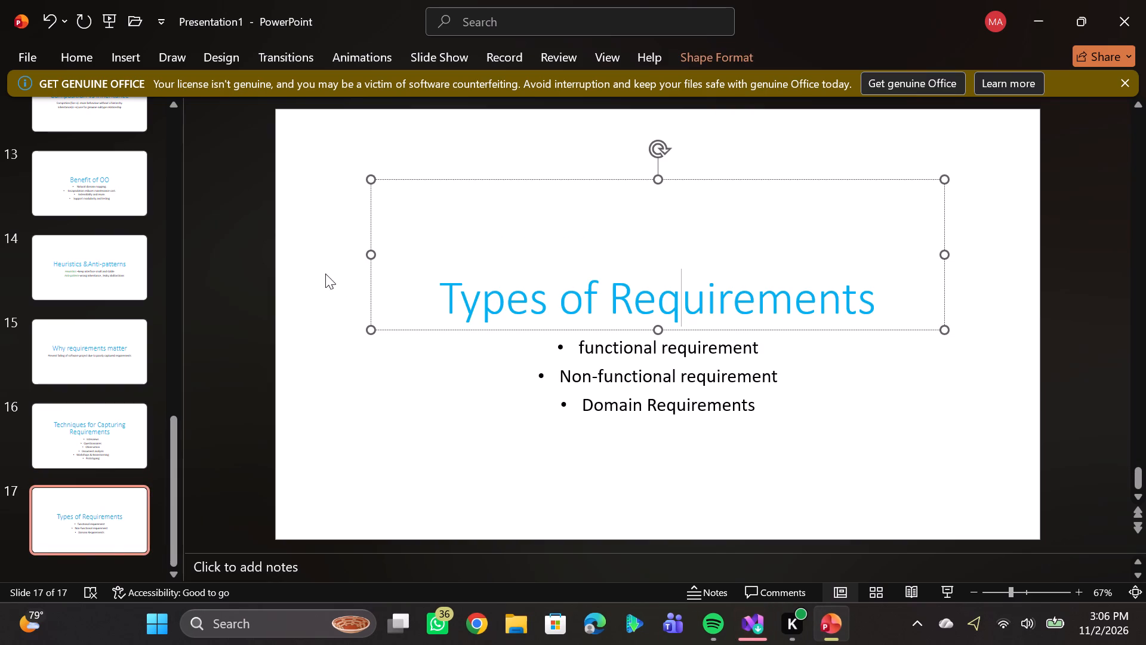
Add a new slide with the Title Slide layout after slide 17.
click(97, 57)
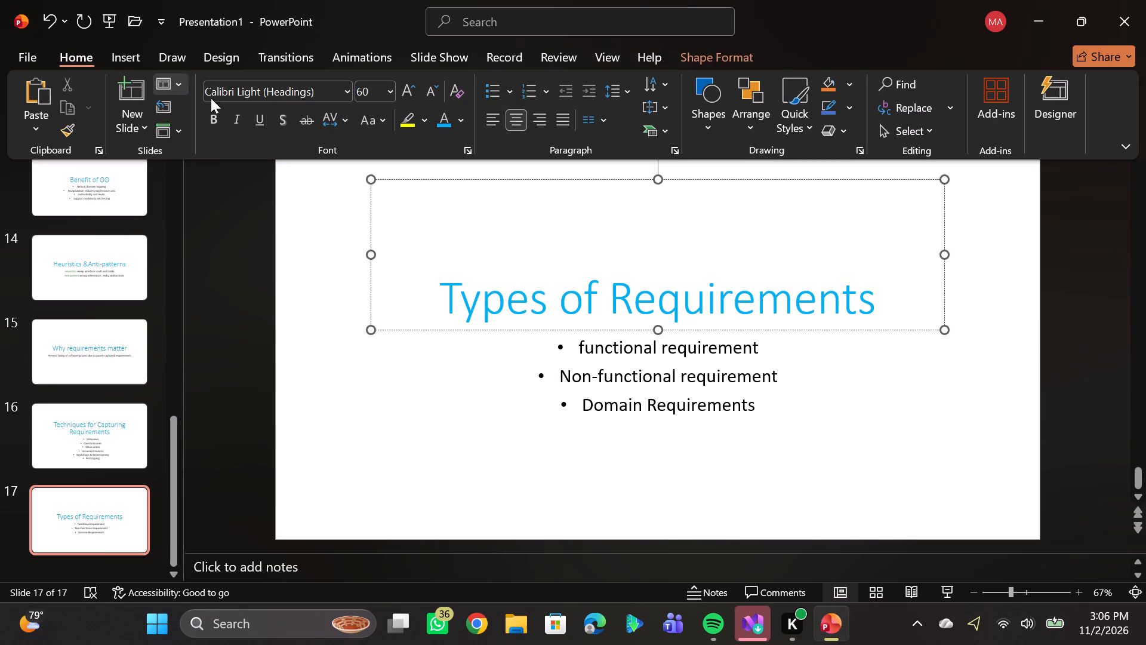
click(141, 131)
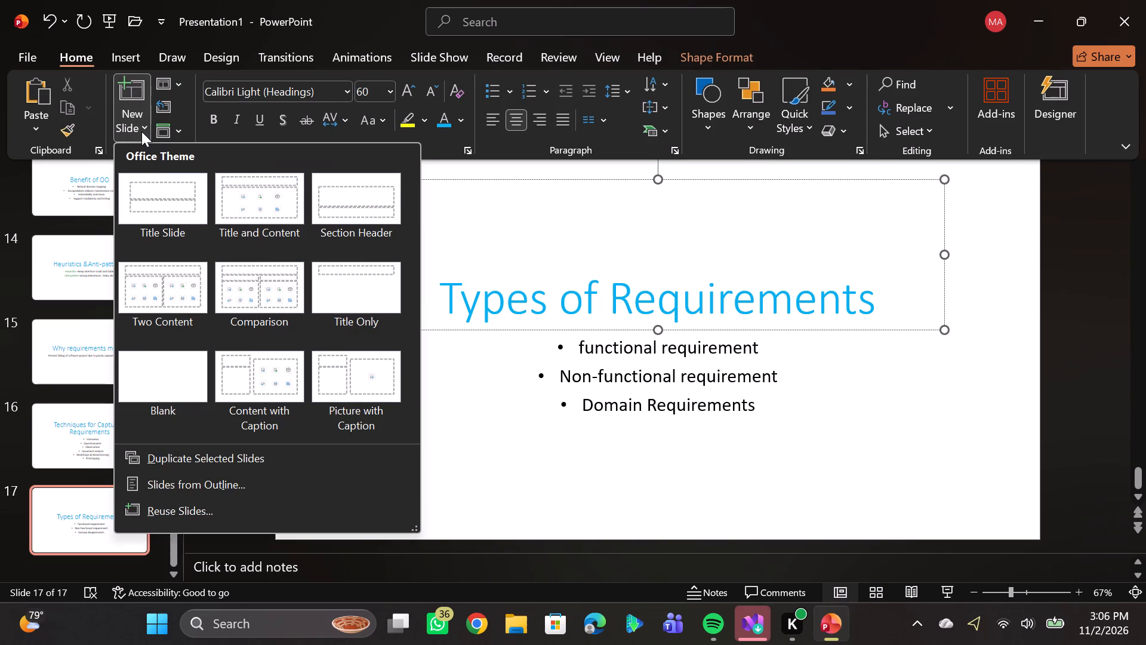
click(162, 177)
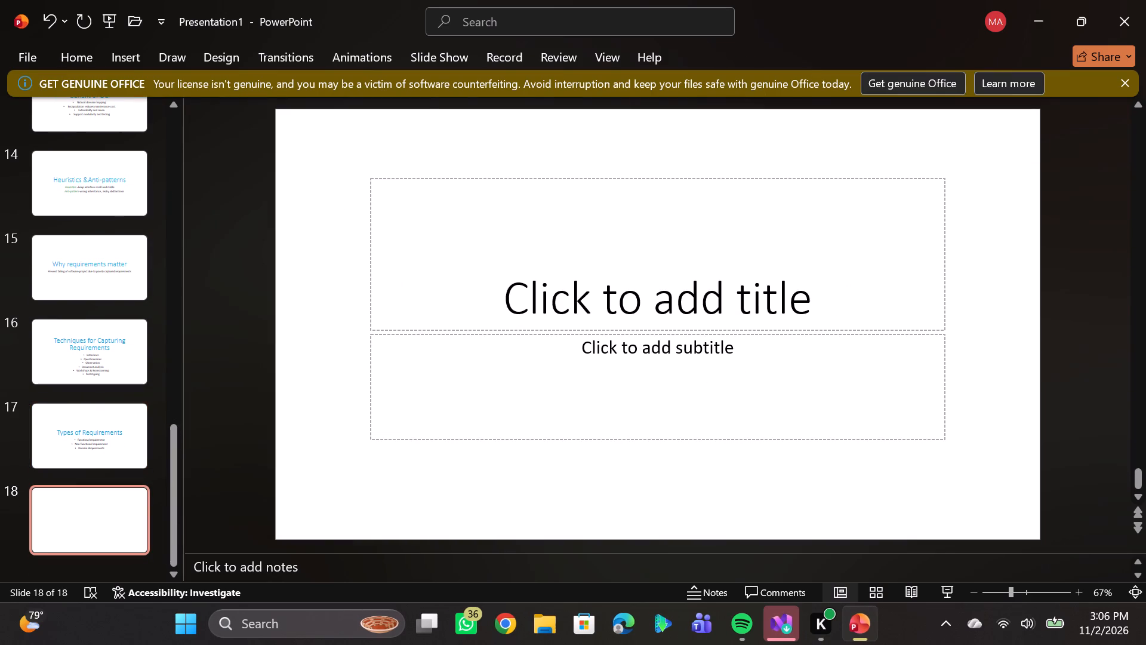